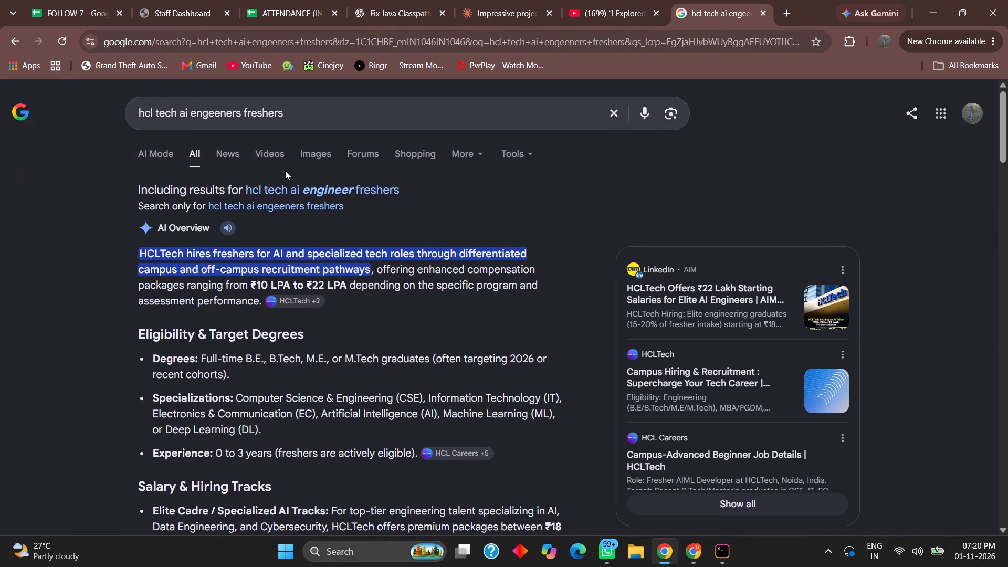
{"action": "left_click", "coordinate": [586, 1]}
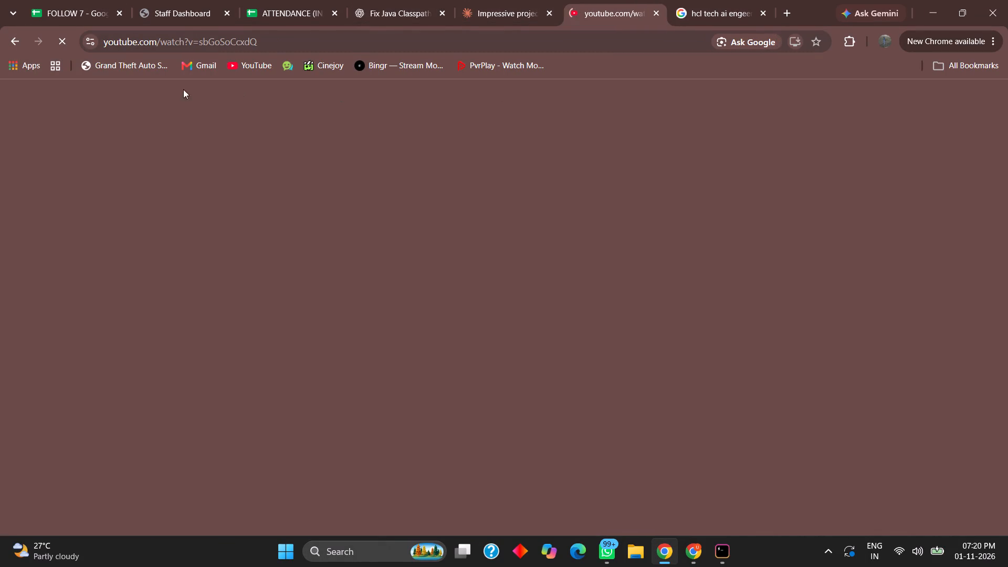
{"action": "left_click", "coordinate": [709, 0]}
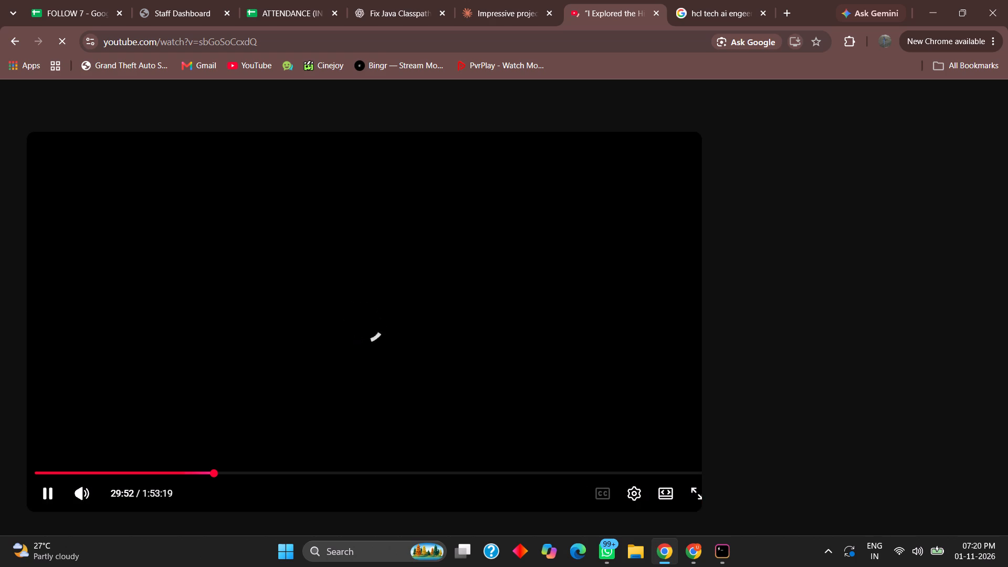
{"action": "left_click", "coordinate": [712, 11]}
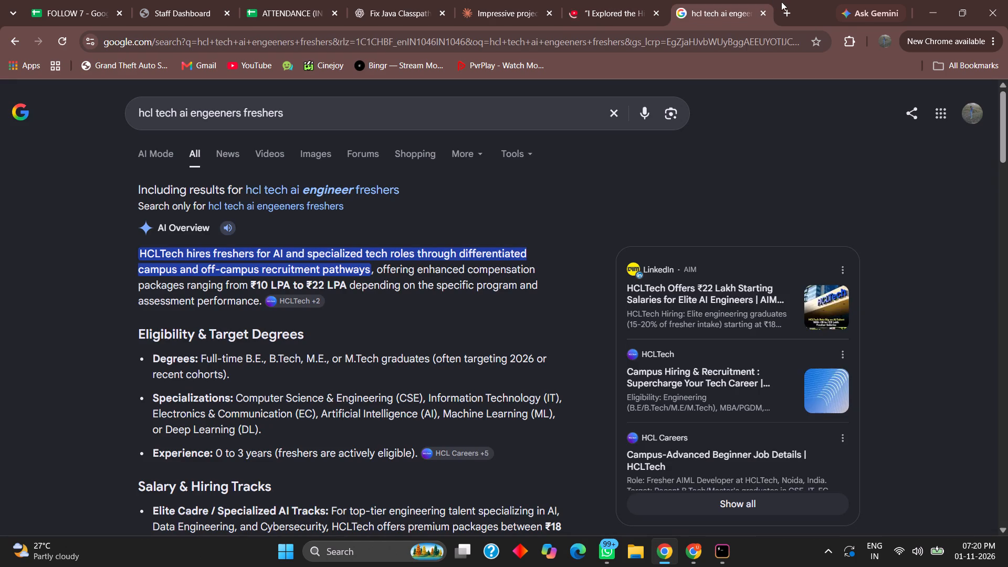
Open the YouTube home page in a new browser tab.
{"action": "left_click", "coordinate": [782, 10]}
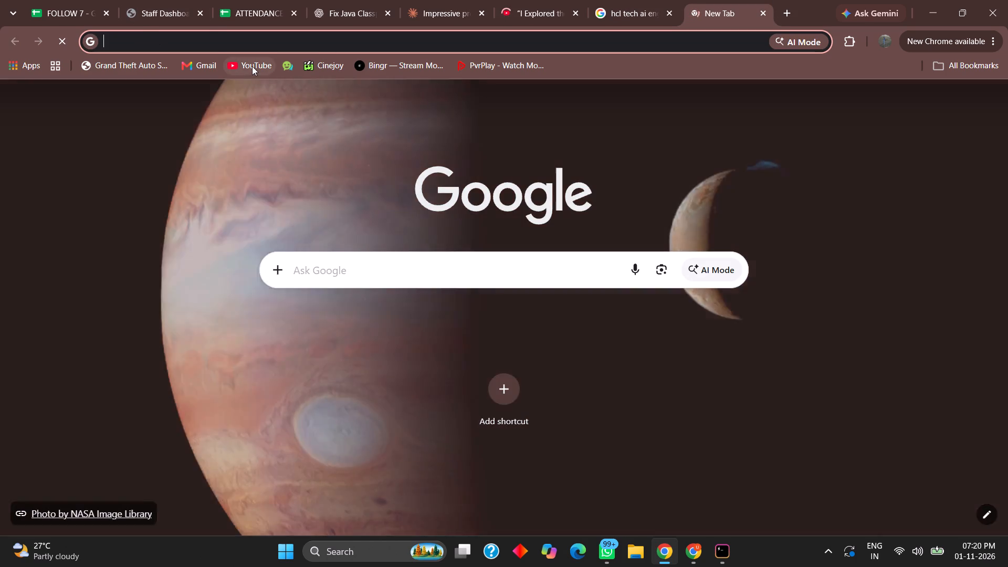
{"action": "left_click", "coordinate": [252, 66]}
Pause the North Korea hidden villages podcast video in its already open tab.
{"action": "left_click", "coordinate": [548, 0]}
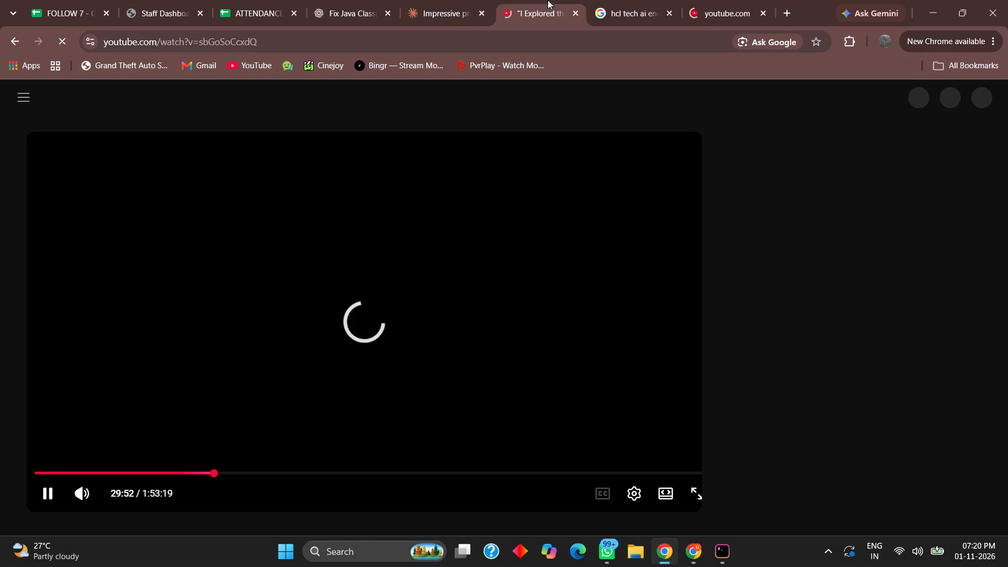
{"action": "left_click", "coordinate": [217, 388]}
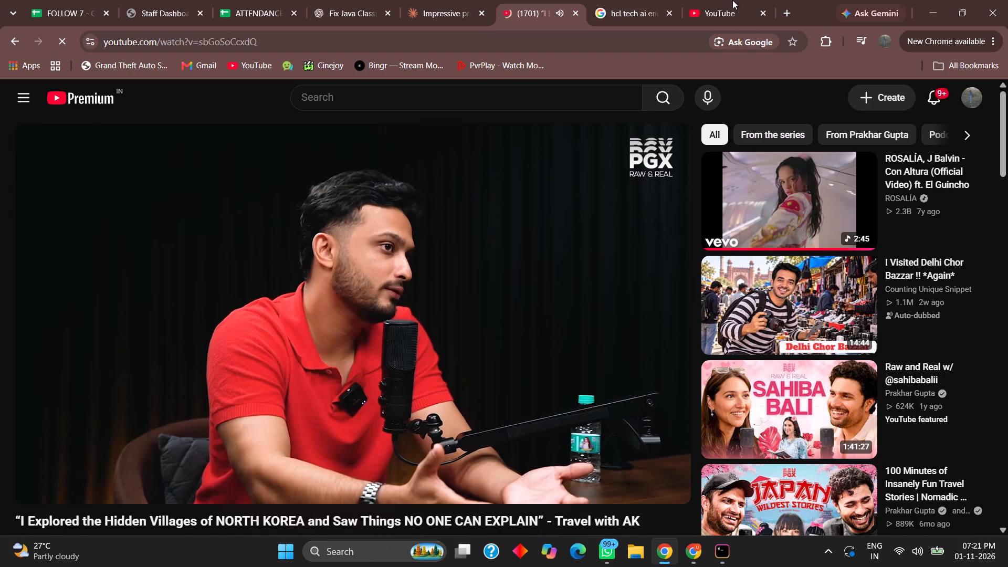
Return to the YouTube home feed, browse the recommendations and start playing a music mix.
{"action": "left_click", "coordinate": [757, 0]}
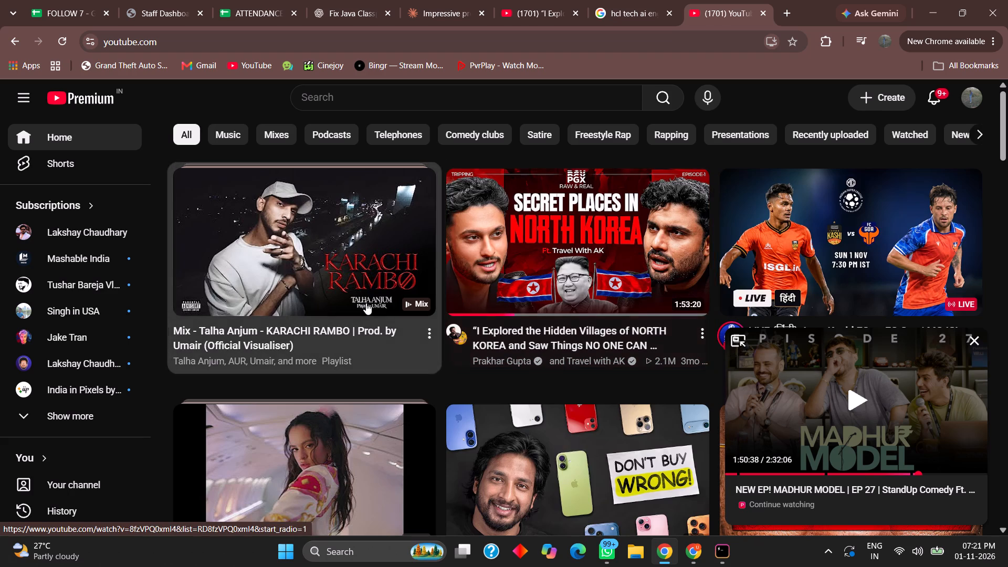
{"action": "scroll", "coordinate": [583, 348], "scroll_direction": "down", "scroll_amount": 1}
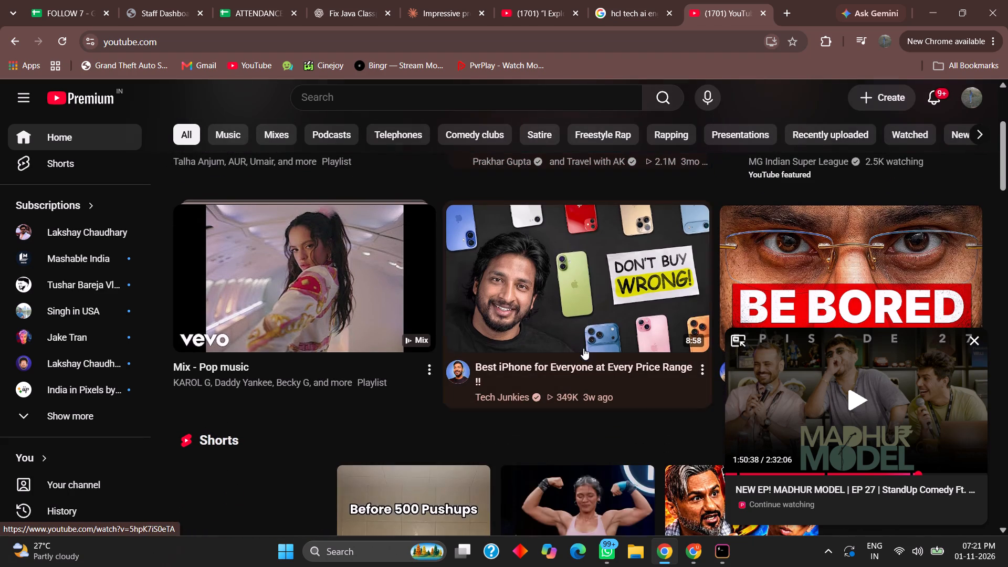
{"action": "scroll", "coordinate": [583, 348], "scroll_direction": "down", "scroll_amount": 1}
{"action": "scroll", "coordinate": [313, 293], "scroll_direction": "down", "scroll_amount": 3}
{"action": "left_click", "coordinate": [292, 234]}
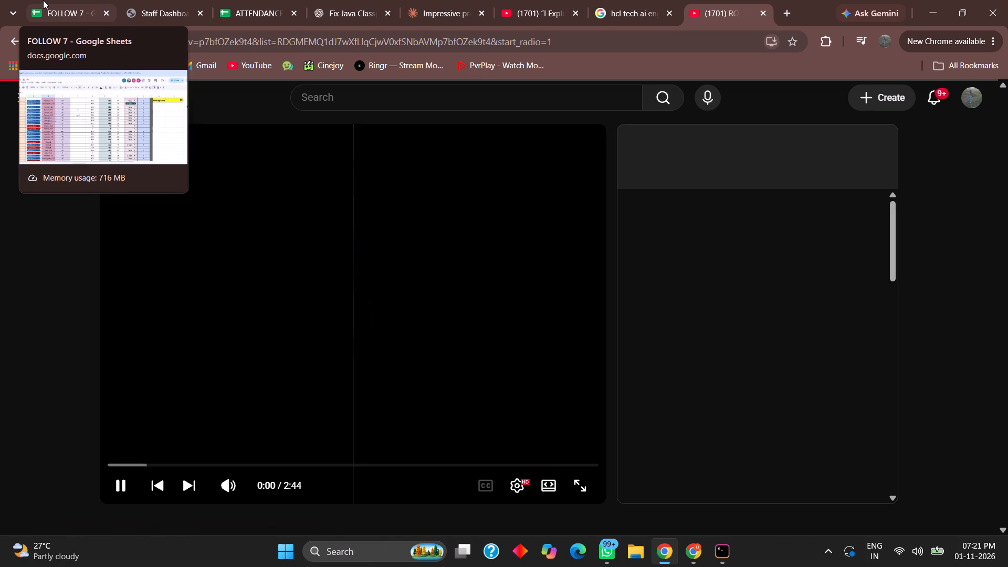
In the FOLLOW 7 spreadsheet's "6. Umer" sheet, set cell G18 to 495.
{"action": "left_click", "coordinate": [43, 0]}
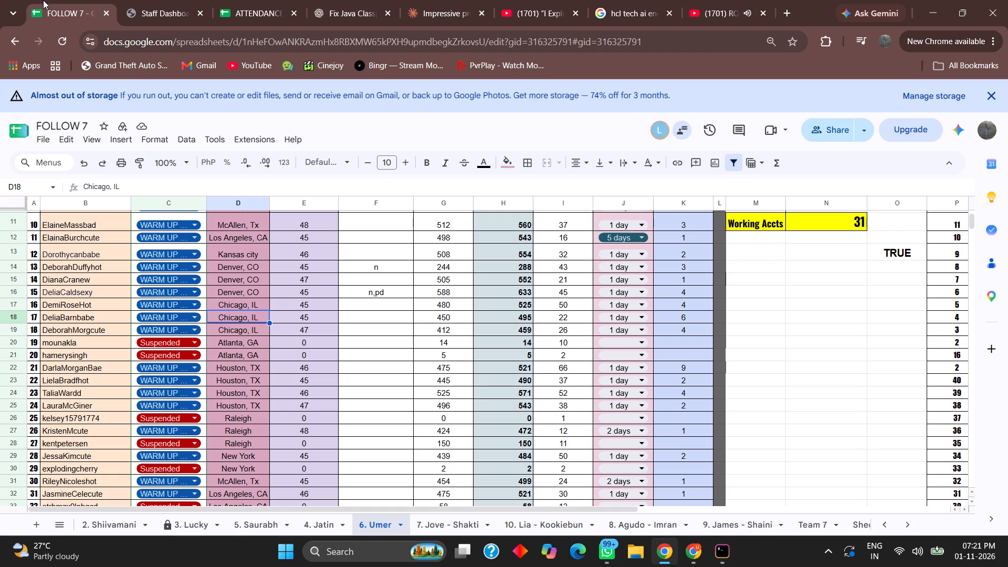
{"action": "key", "text": "Right"}
{"action": "key", "text": "Right"}
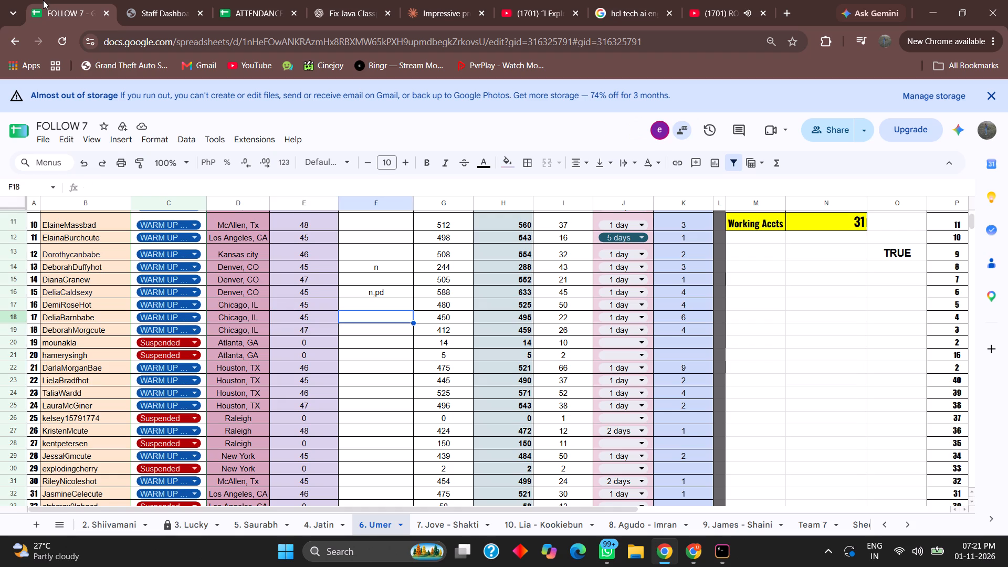
{"action": "key", "text": "Right"}
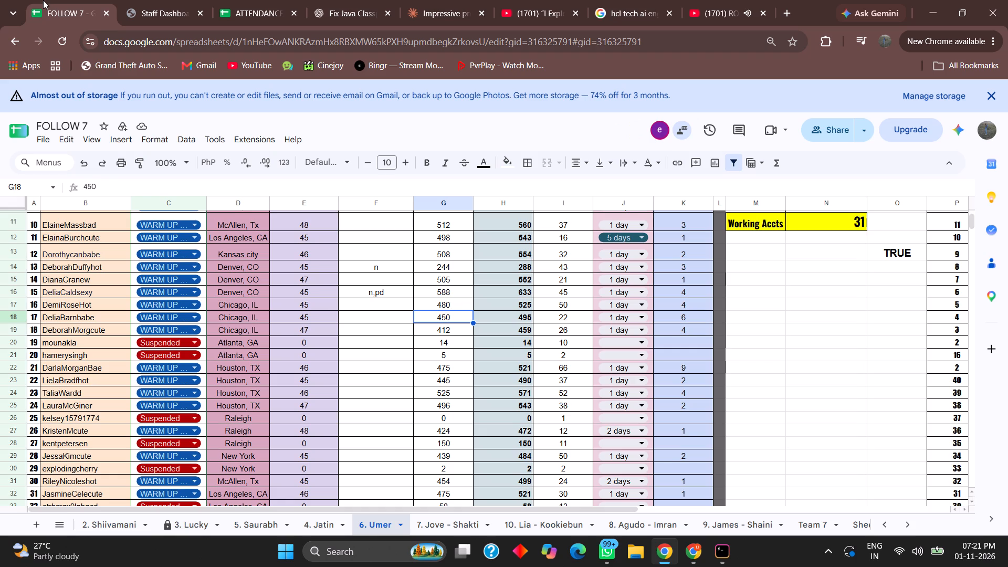
{"action": "type", "text": "49"}
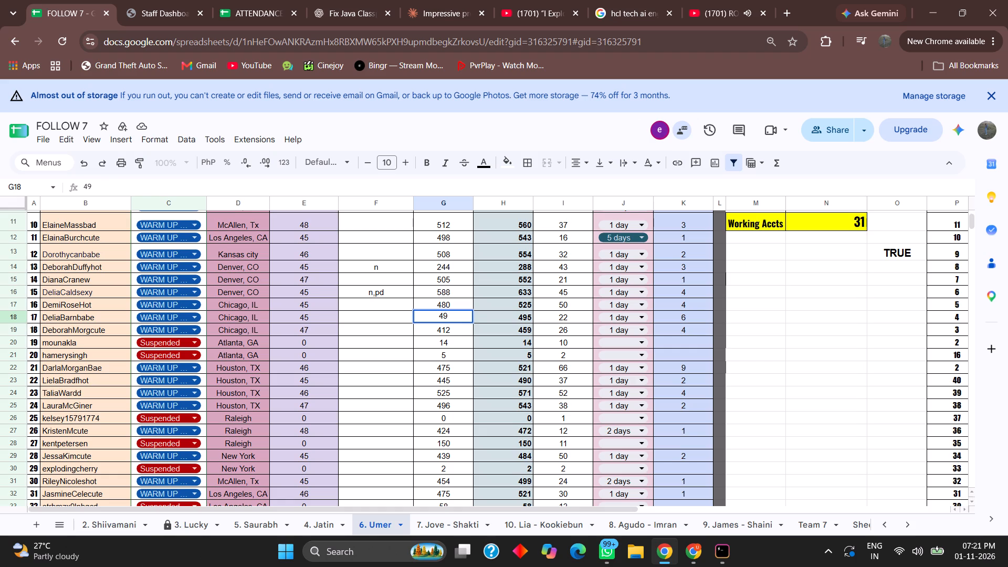
{"action": "key", "text": "5"}
{"action": "key", "text": "Right"}
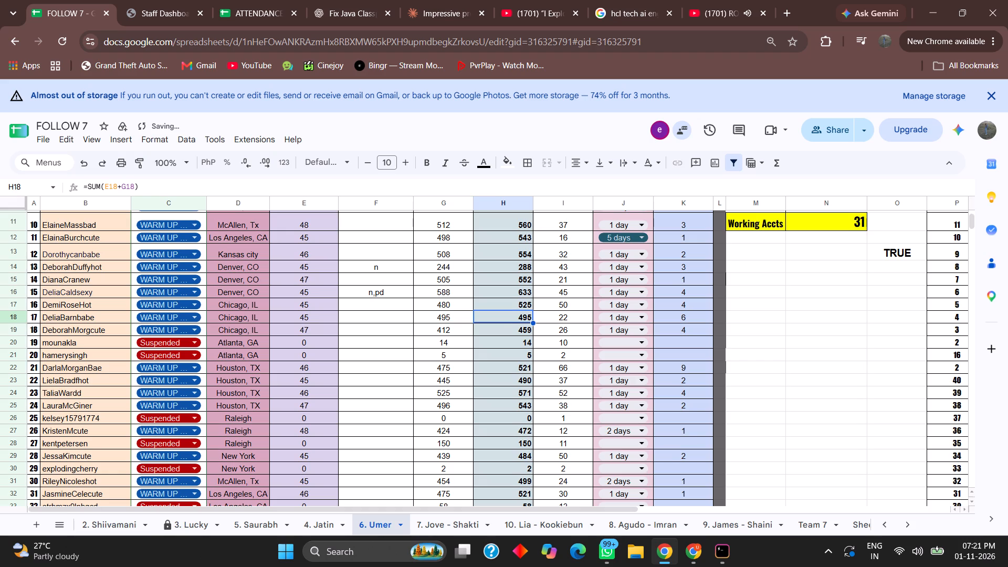
Complete the row 18 update with 27 in cell I18 and 24 in cell K18, finishing back on its city cell.
{"action": "key", "text": "Right"}
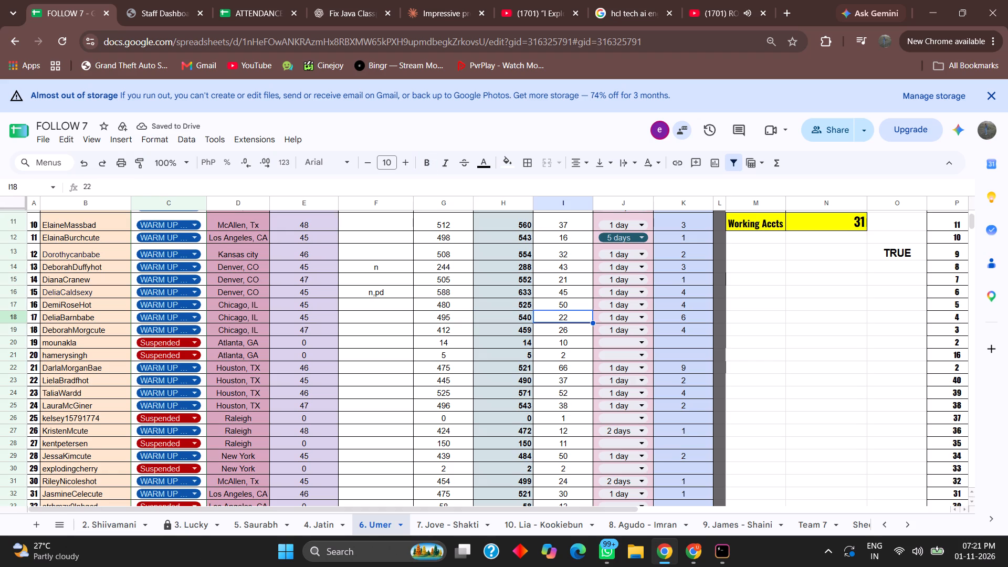
{"action": "type", "text": "27"}
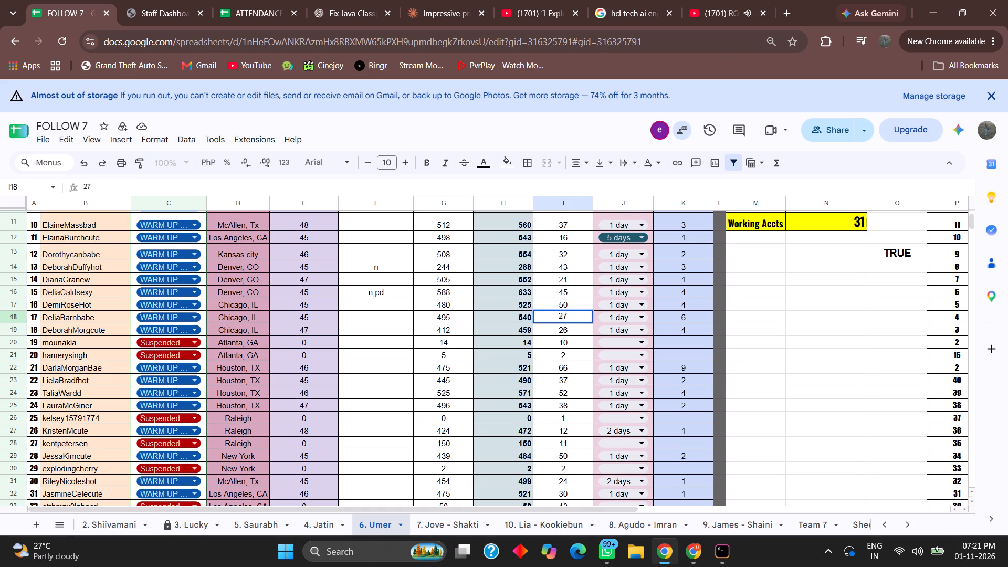
{"action": "key", "text": "Right"}
{"action": "key", "text": "Right"}
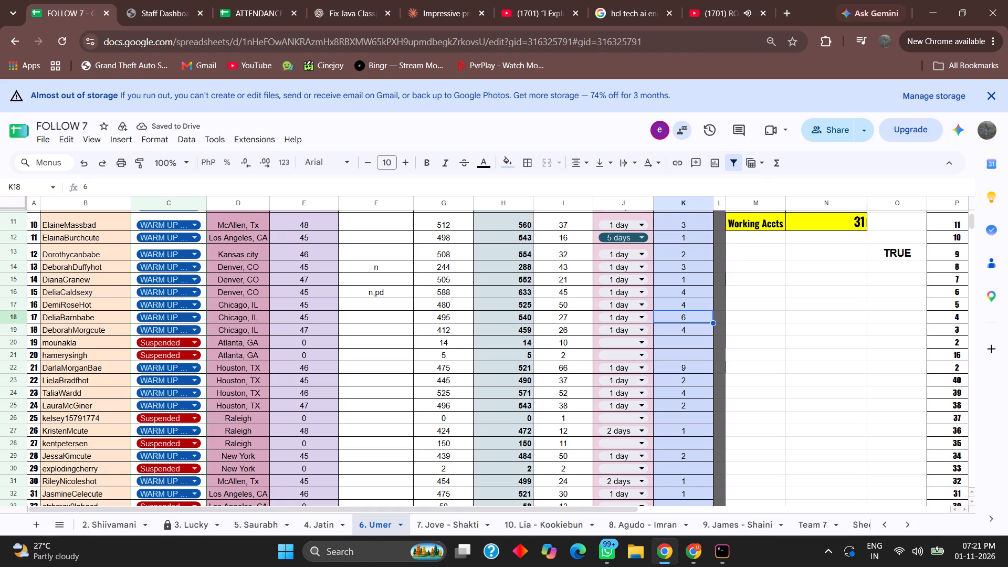
{"action": "key", "text": "2"}
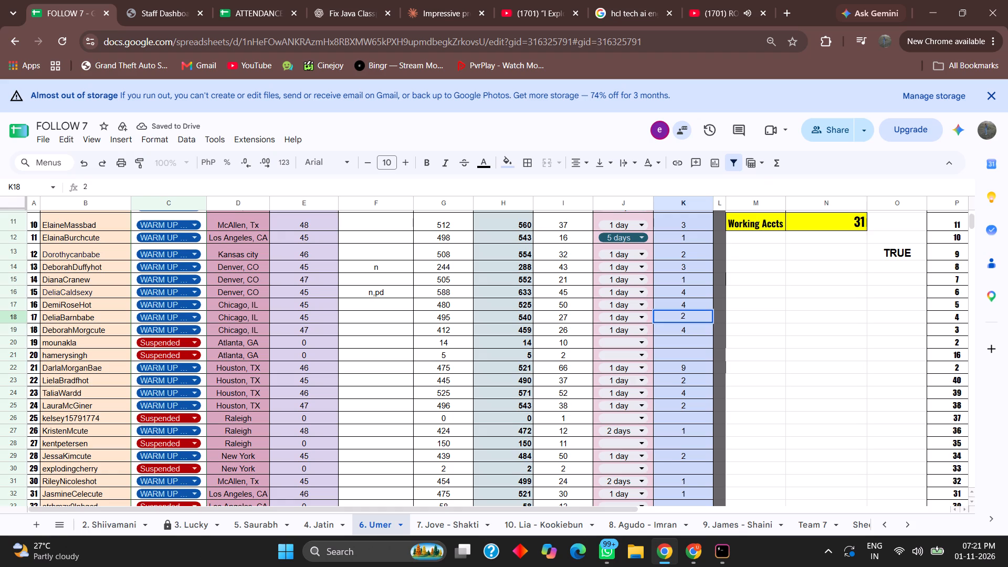
{"action": "key", "text": "4"}
{"action": "key", "text": "Left"}
{"action": "key", "text": "Left"}
{"action": "key", "text": "Left"}
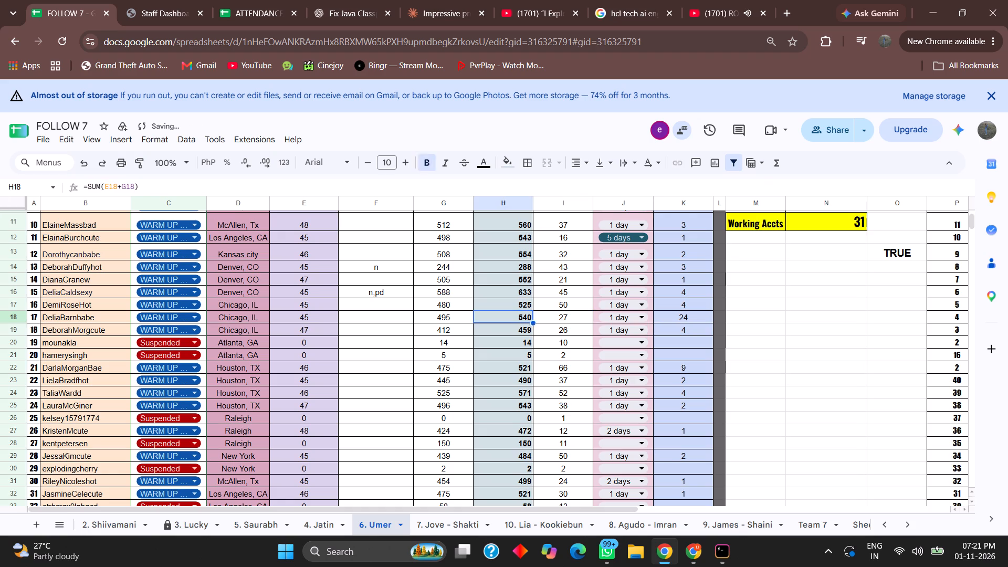
{"action": "key", "text": "Left"}
{"action": "key", "text": "Left"}
{"action": "key", "text": "Left"}
{"action": "key", "text": "Left"}
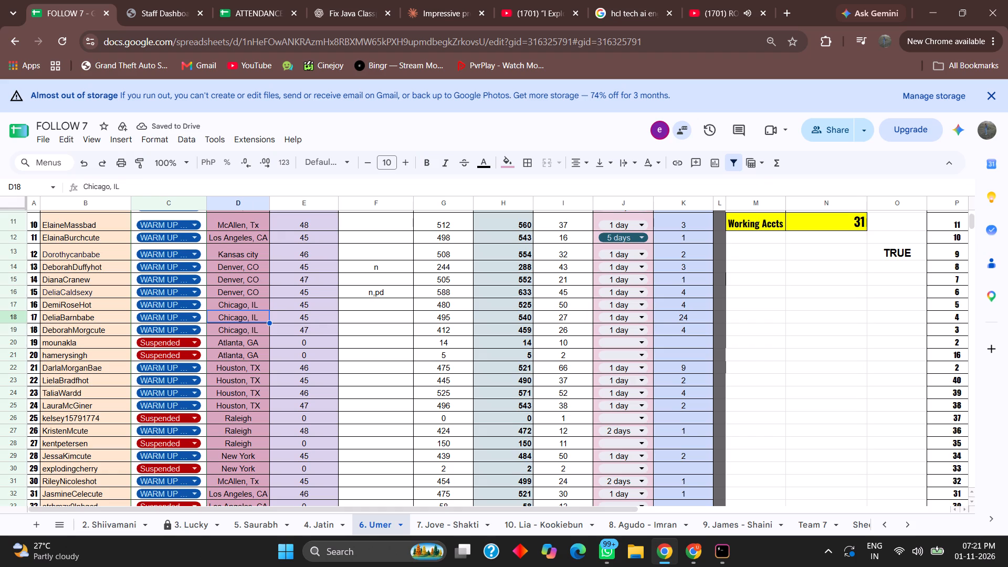
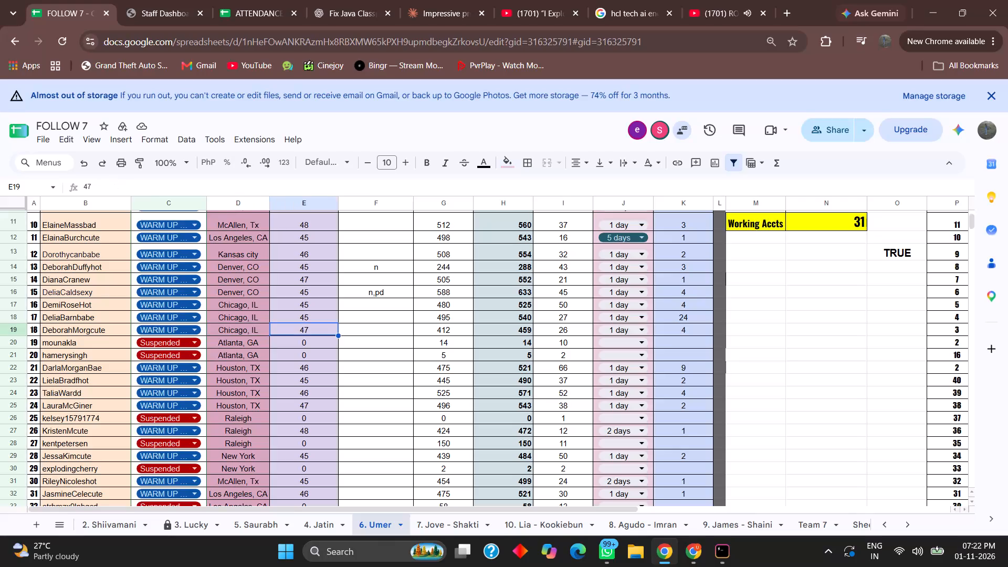
In row 19 of the "6. Umer" sheet, set cell G19 to 459.
{"action": "key", "text": "Right"}
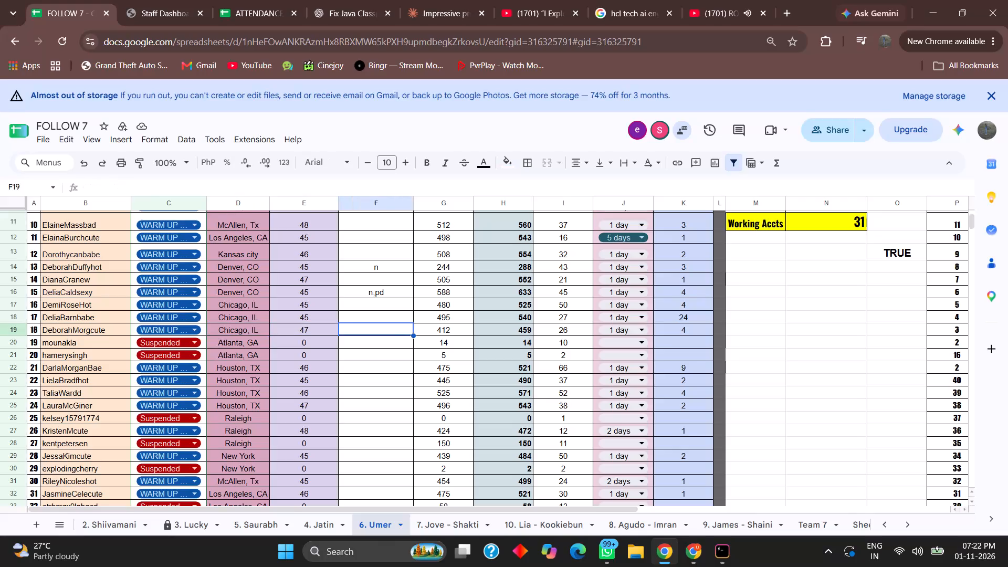
{"action": "key", "text": "Right"}
{"action": "key", "text": "Right"}
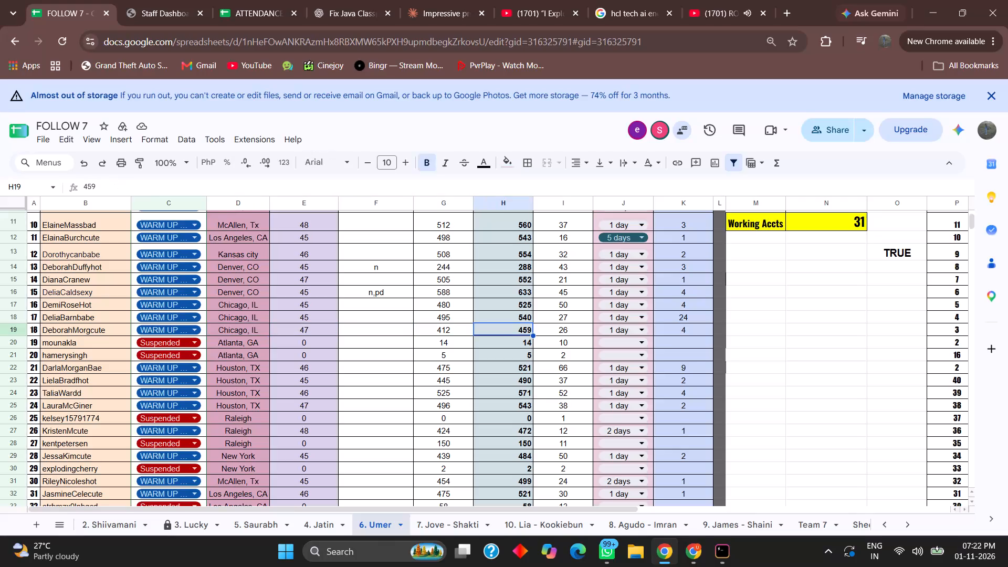
{"action": "key", "text": "Left"}
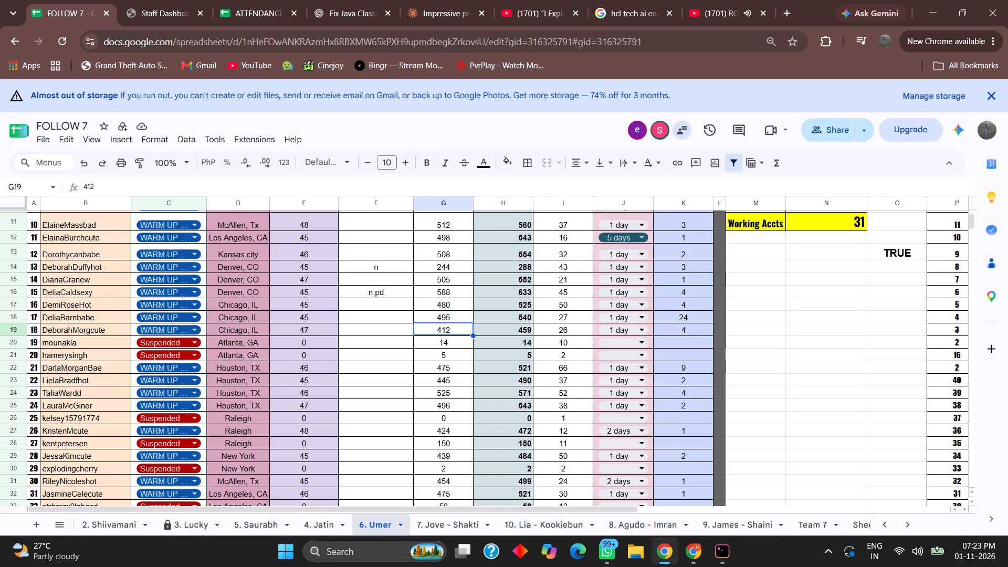
{"action": "type", "text": "459"}
{"action": "key", "text": "Right"}
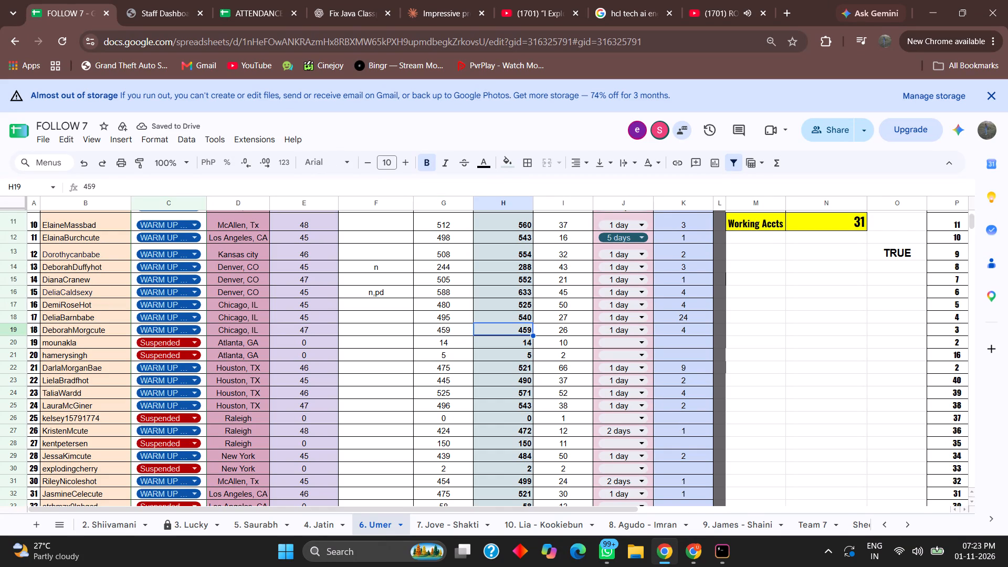
Replace the value in cell H19 with 601, finishing back on the row's city cell.
{"action": "key", "text": "Left"}
{"action": "key", "text": "Right"}
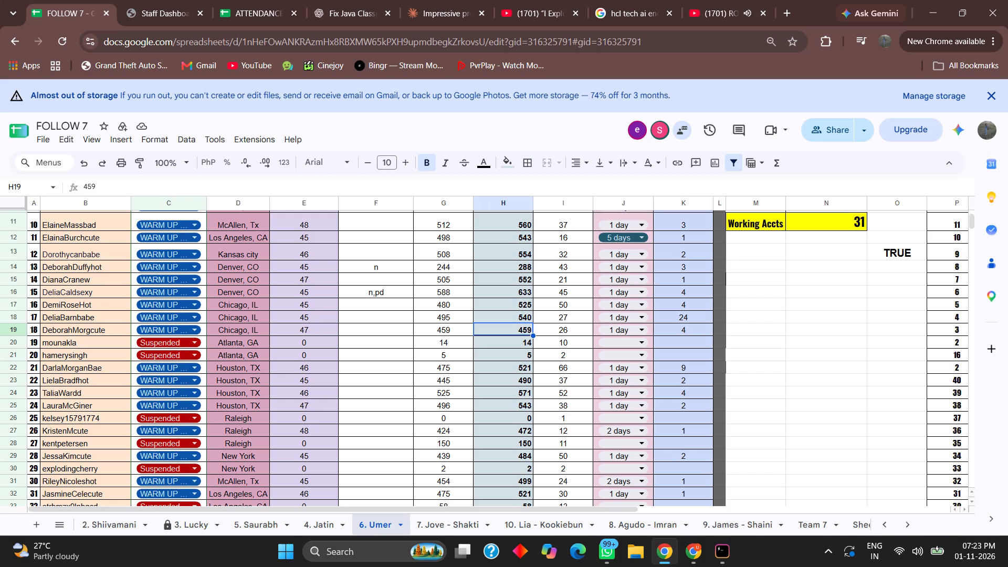
{"action": "key", "text": "5"}
{"action": "key", "text": "BackSpace"}
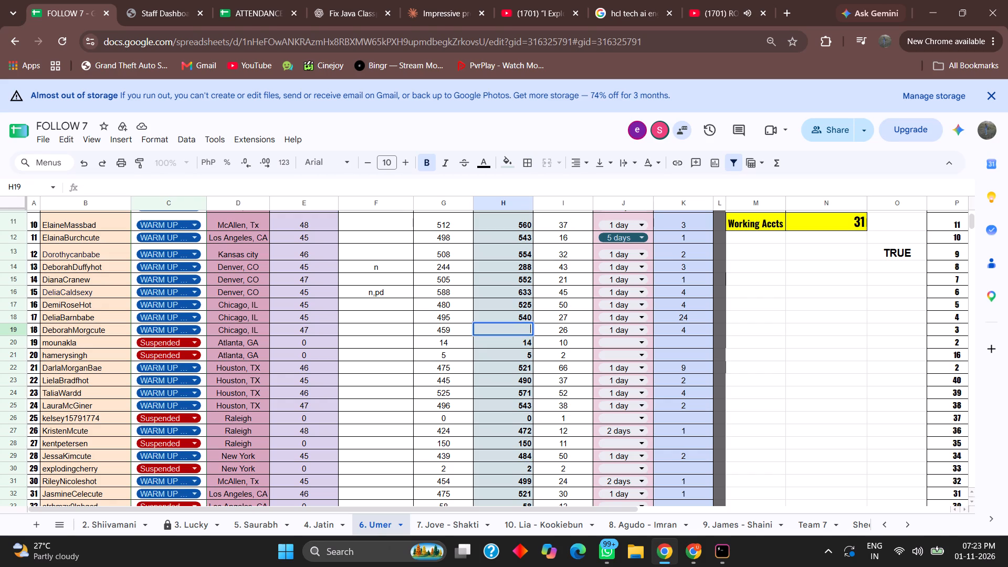
{"action": "type", "text": "60"}
{"action": "key", "text": "1"}
{"action": "key", "text": "Right"}
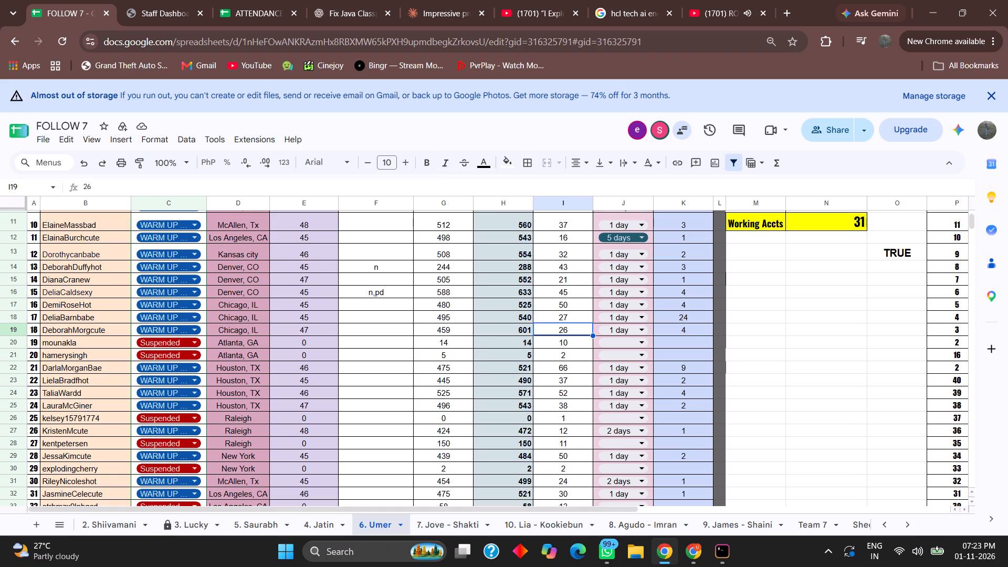
{"action": "key", "text": "Left"}
{"action": "key", "text": "Left"}
{"action": "key", "text": "Left"}
{"action": "key", "text": "Left"}
{"action": "key", "text": "Left"}
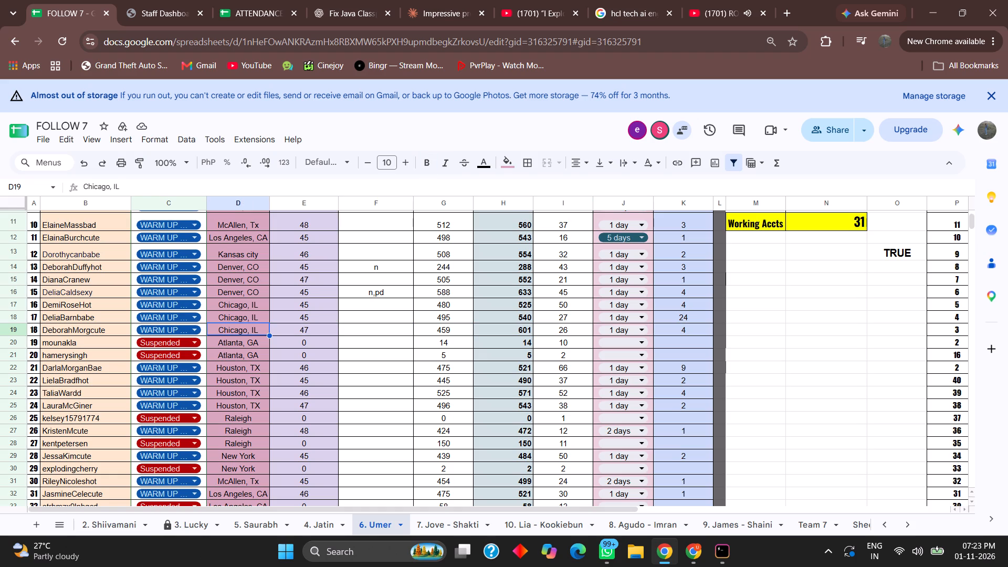
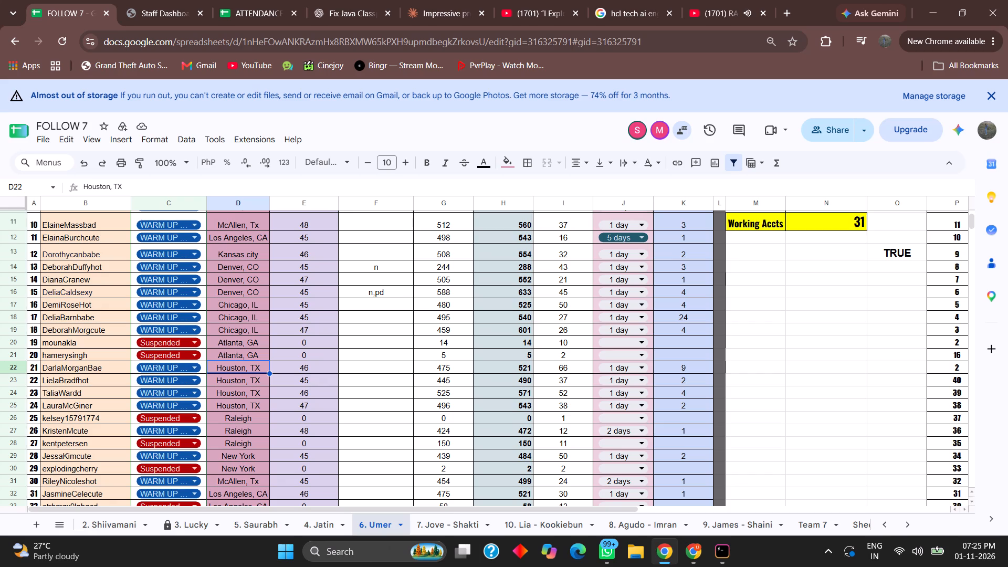
In row 22 of the "6. Umer" sheet, set cell G22 to 513.
{"action": "key", "text": "Right"}
{"action": "key", "text": "Right"}
{"action": "key", "text": "Right"}
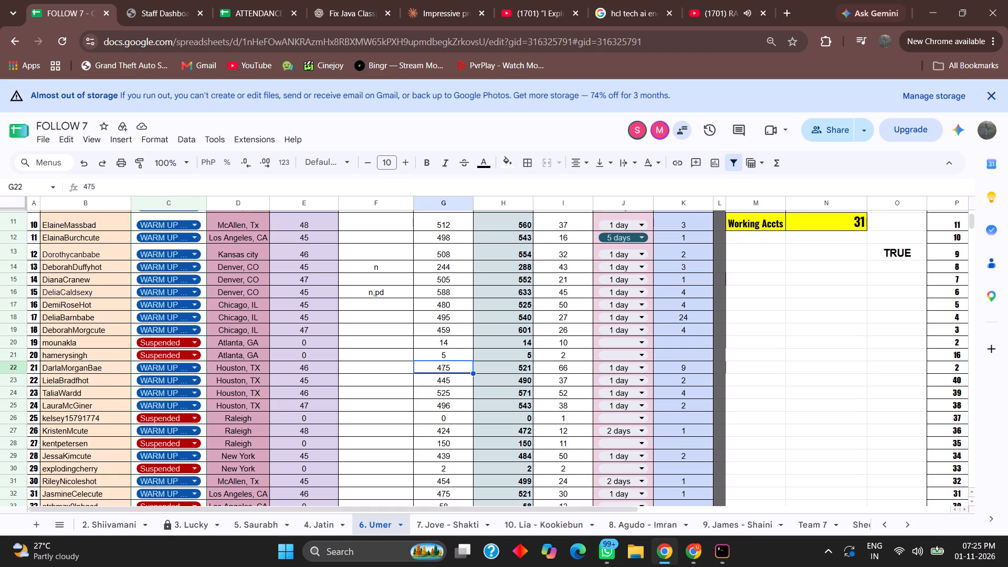
{"action": "key", "text": "4"}
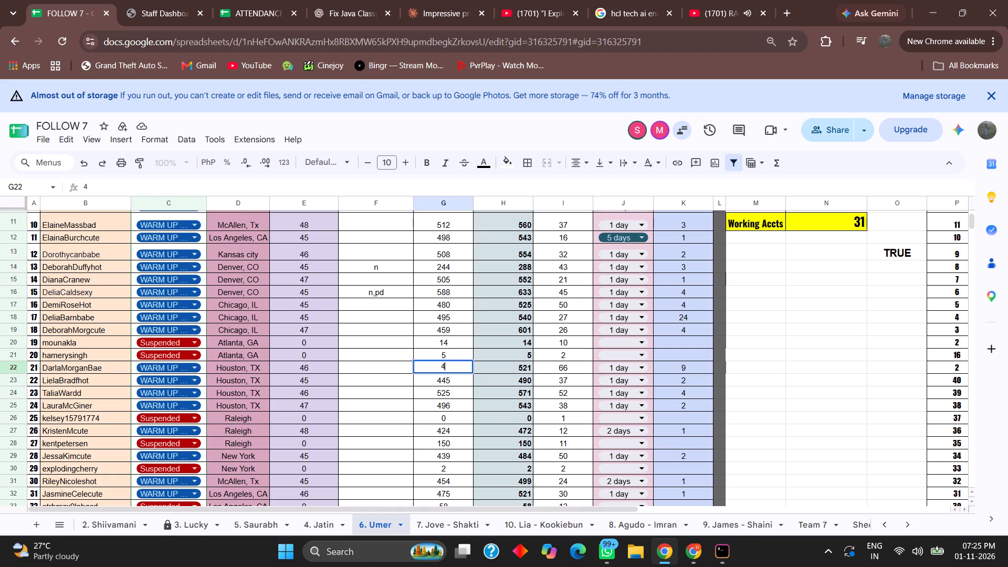
{"action": "key", "text": "1"}
{"action": "key", "text": "5"}
{"action": "key", "text": "BackSpace"}
{"action": "key", "text": "4"}
{"action": "key", "text": "BackSpace"}
{"action": "key", "text": "BackSpace"}
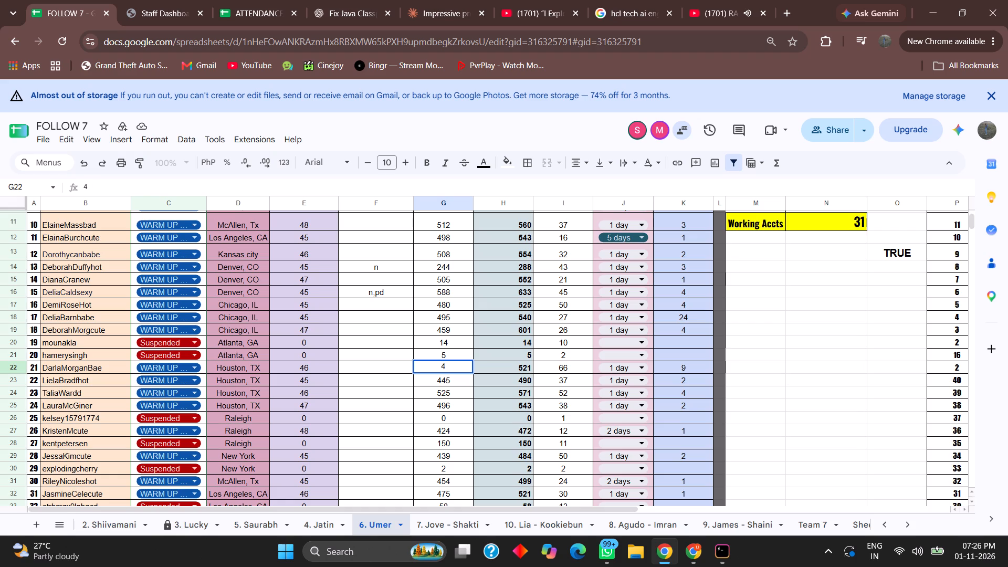
{"action": "key", "text": "BackSpace"}
{"action": "key", "text": "5"}
{"action": "type", "text": "14"}
{"action": "key", "text": "BackSpace"}
{"action": "key", "text": "3"}
{"action": "key", "text": "Right"}
Set cell I22 to 69 and cell K22 to 3, finishing back on the row's city cell.
{"action": "key", "text": "Right"}
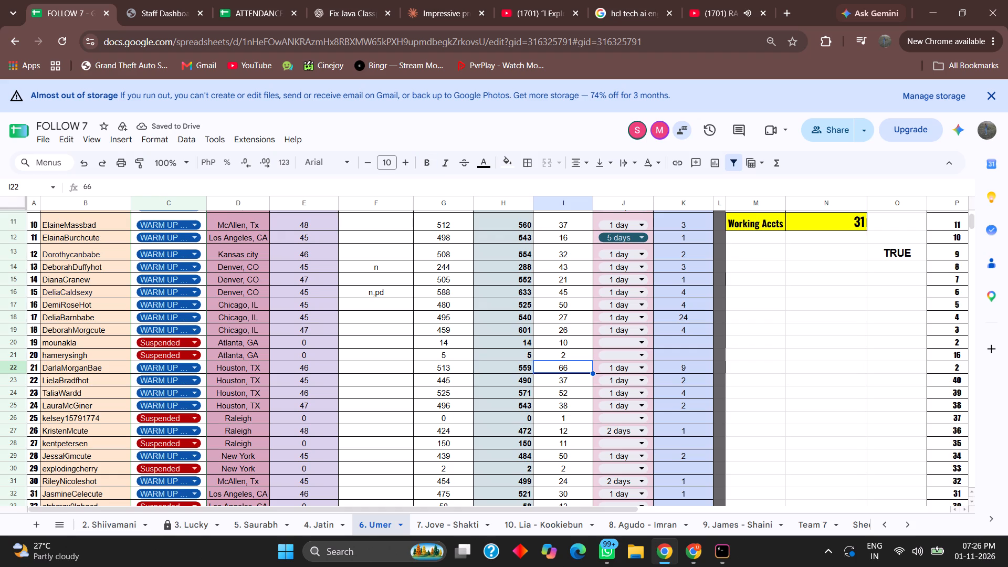
{"action": "type", "text": "69"}
{"action": "key", "text": "Right"}
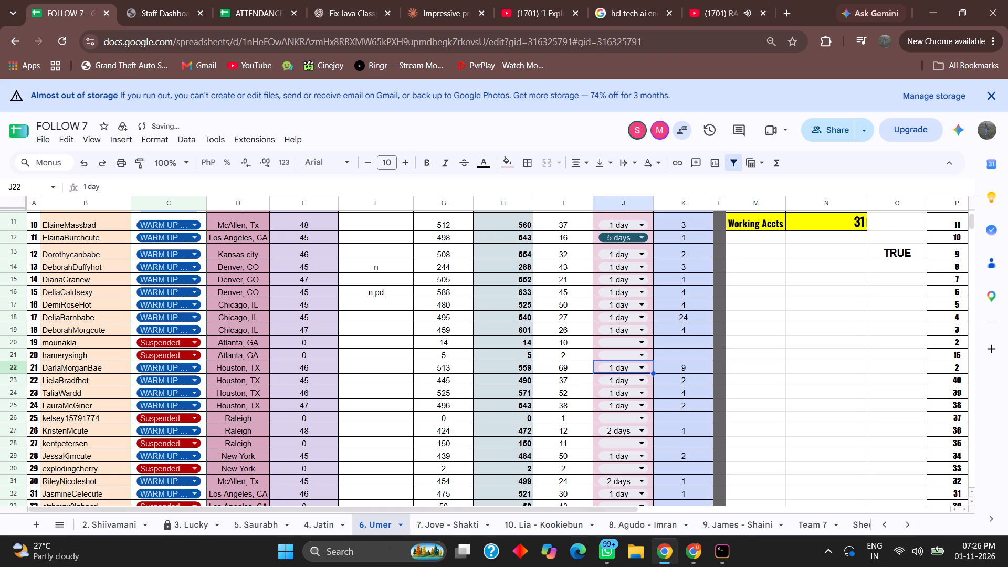
{"action": "key", "text": "Right"}
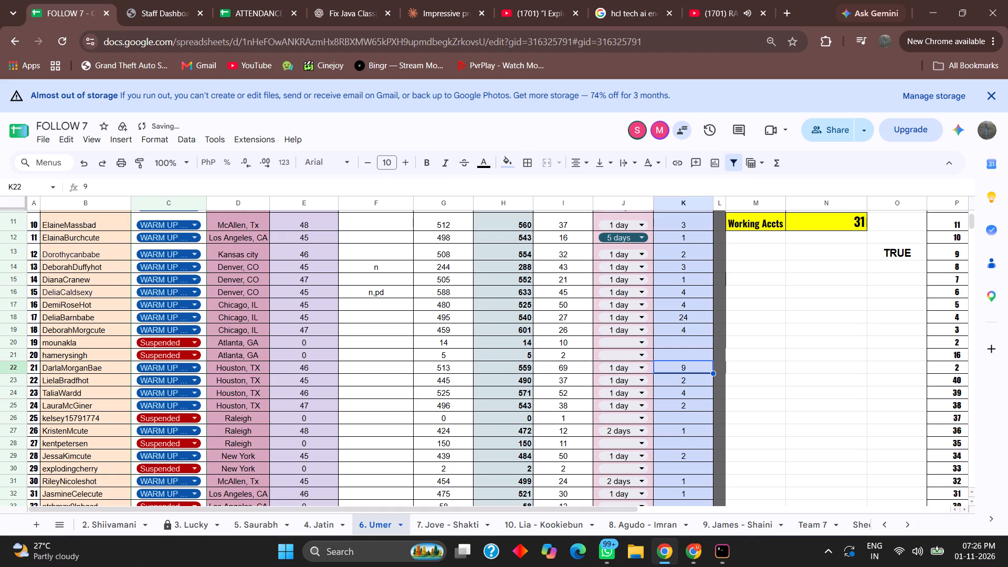
{"action": "key", "text": "3"}
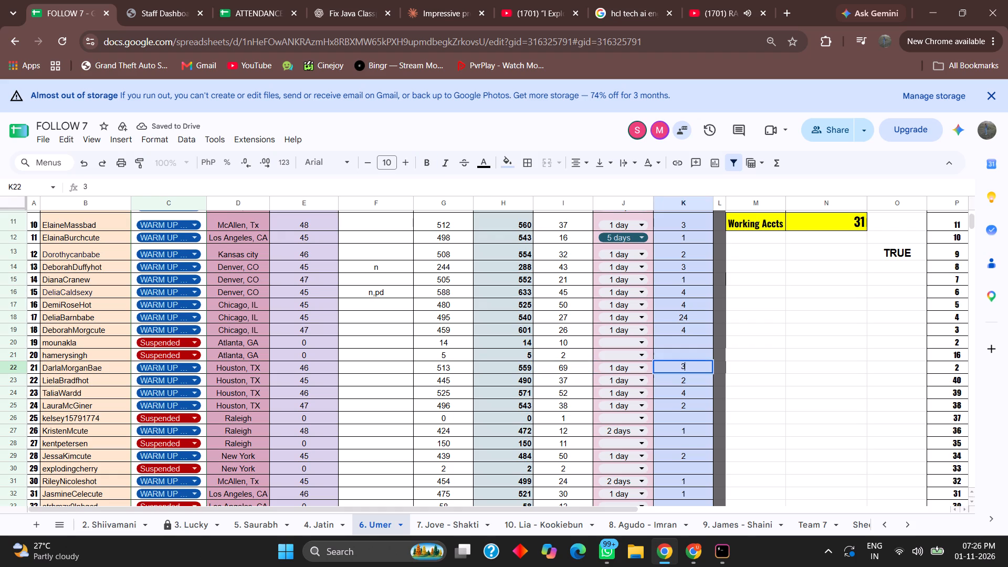
{"action": "key", "text": "Left"}
{"action": "key", "text": "Left"}
{"action": "key", "text": "Left"}
{"action": "key", "text": "Left"}
{"action": "key", "text": "Left"}
{"action": "key", "text": "Left"}
{"action": "key", "text": "Left"}
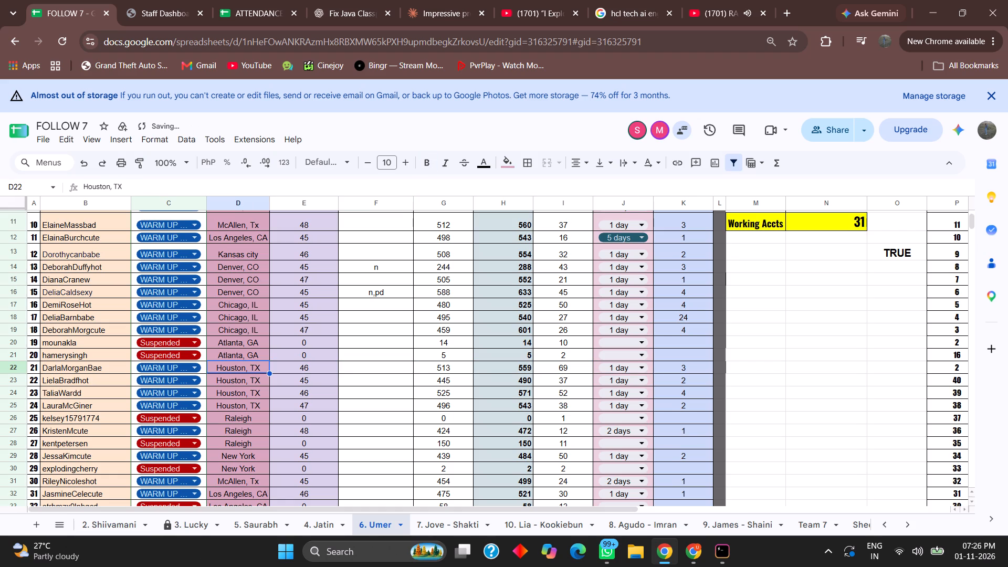
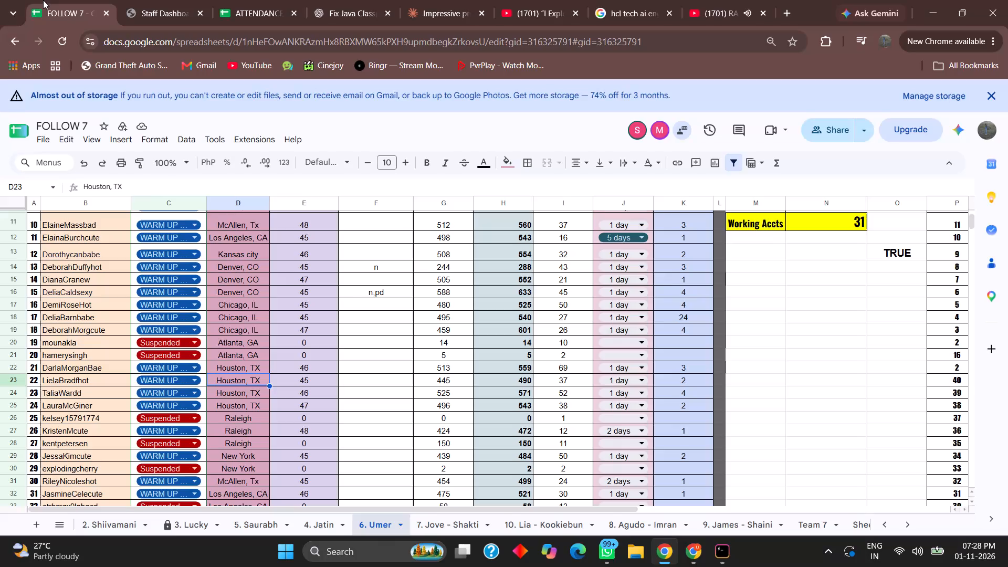
In row 23 of the "6. Umer" sheet, set cell G23 to 486.
{"action": "key", "text": "Right"}
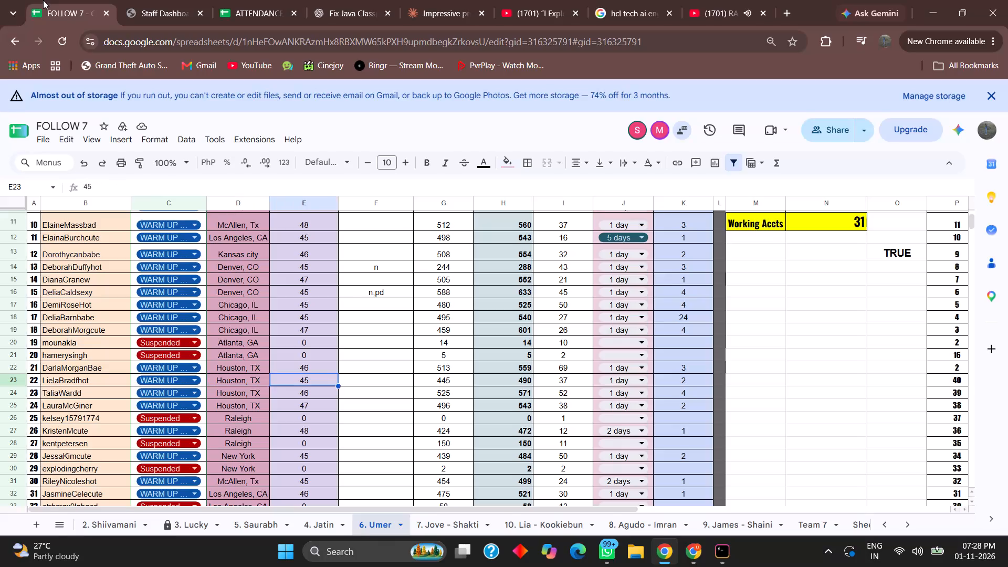
{"action": "key", "text": "Right"}
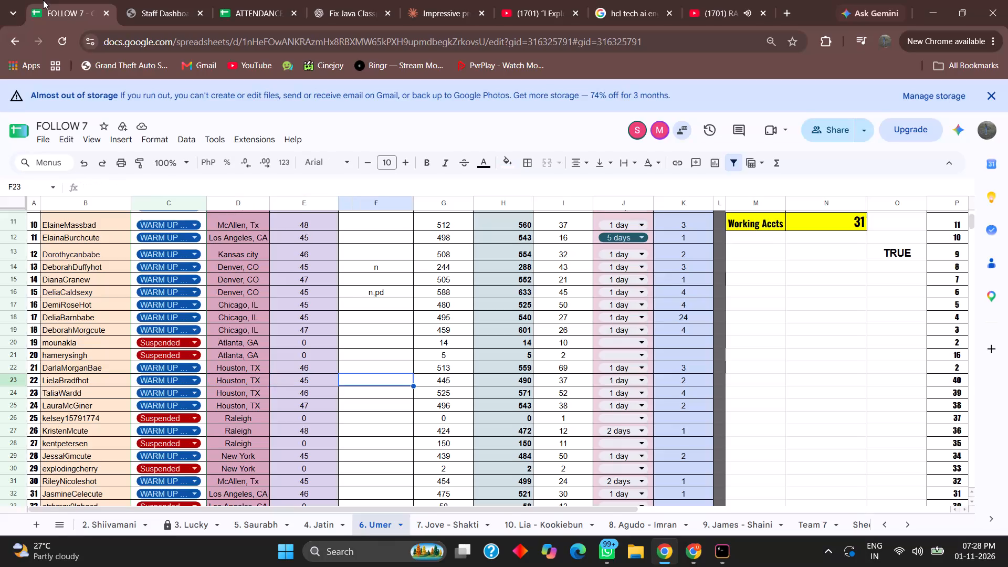
{"action": "key", "text": "Right"}
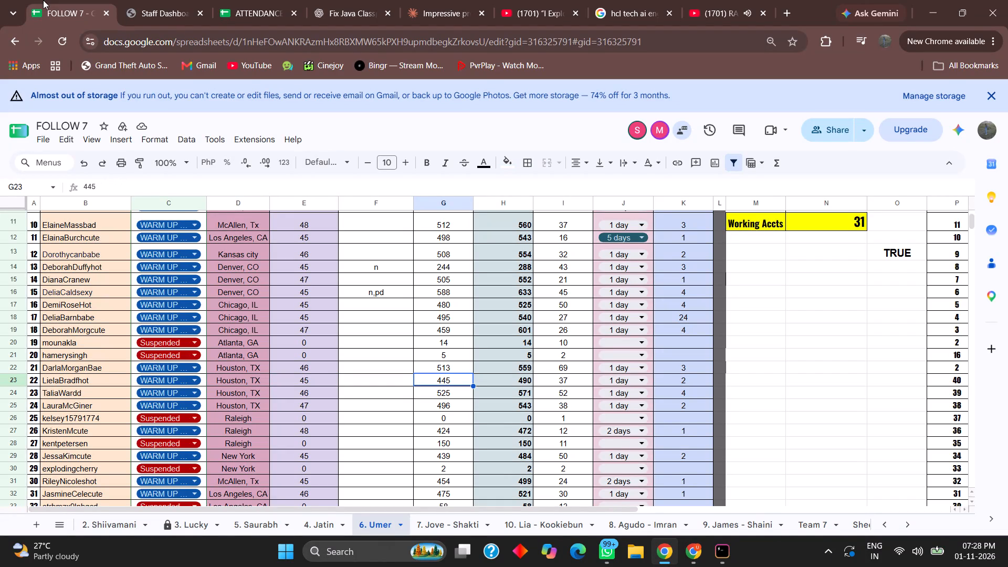
{"action": "type", "text": "486"}
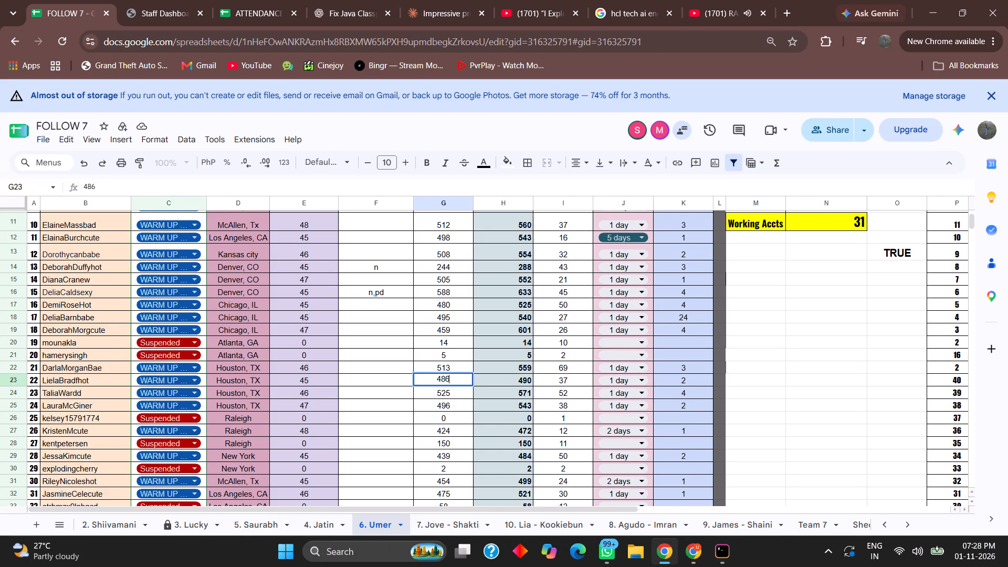
{"action": "key", "text": "Right"}
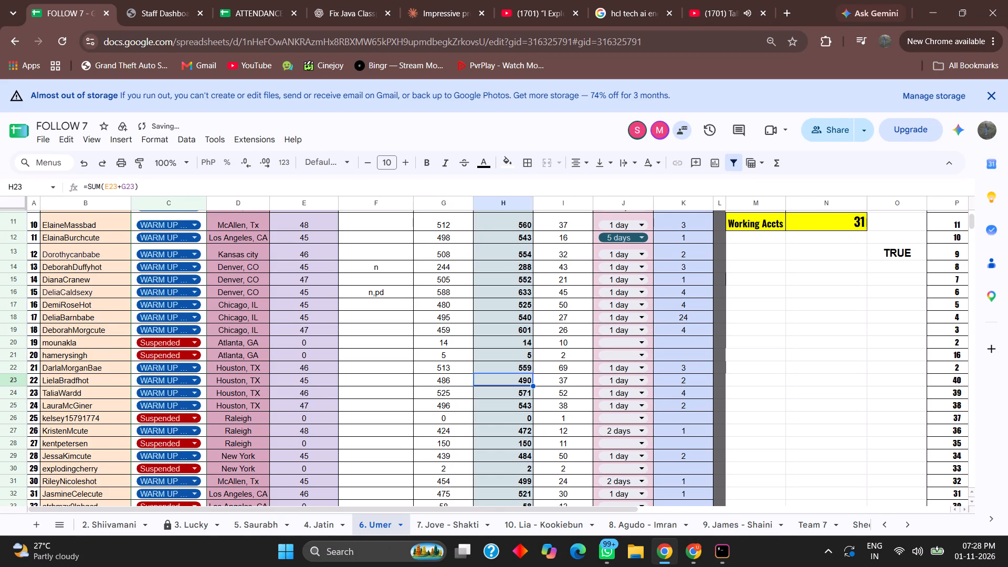
Set cell I23 to 40 and cell K23 to 3, finishing back on the row's city cell.
{"action": "key", "text": "Right"}
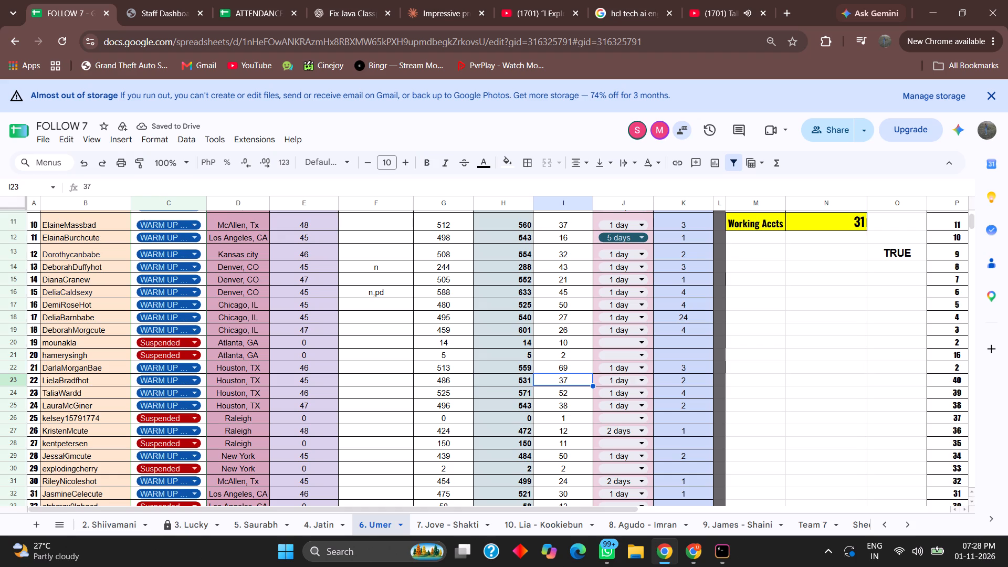
{"action": "type", "text": "40"}
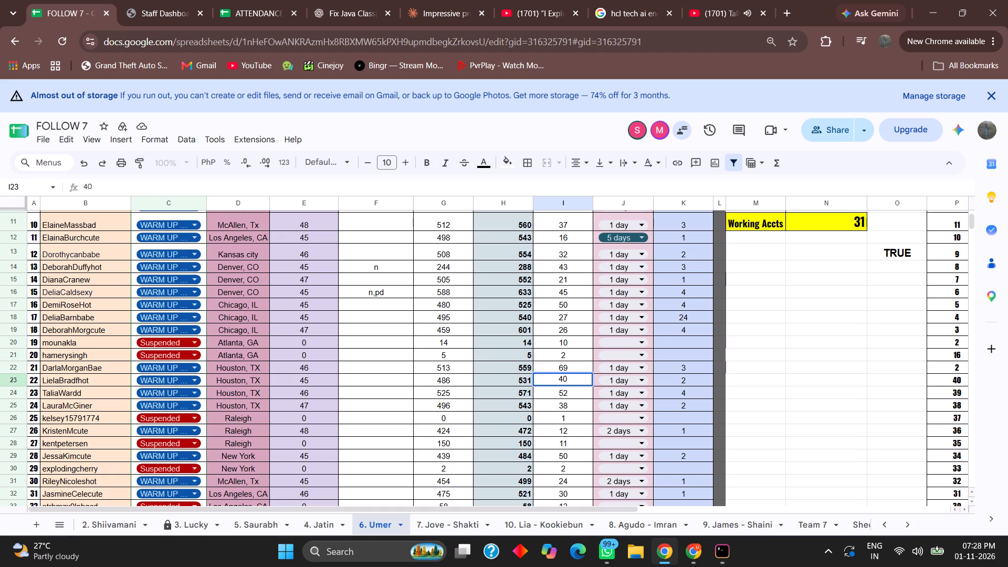
{"action": "key", "text": "Right"}
{"action": "key", "text": "Right"}
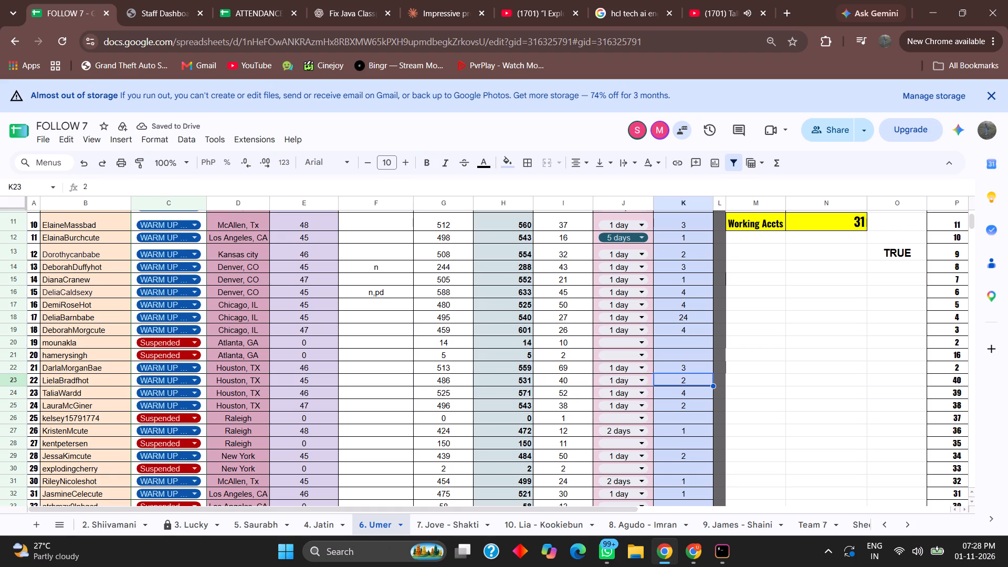
{"action": "key", "text": "3"}
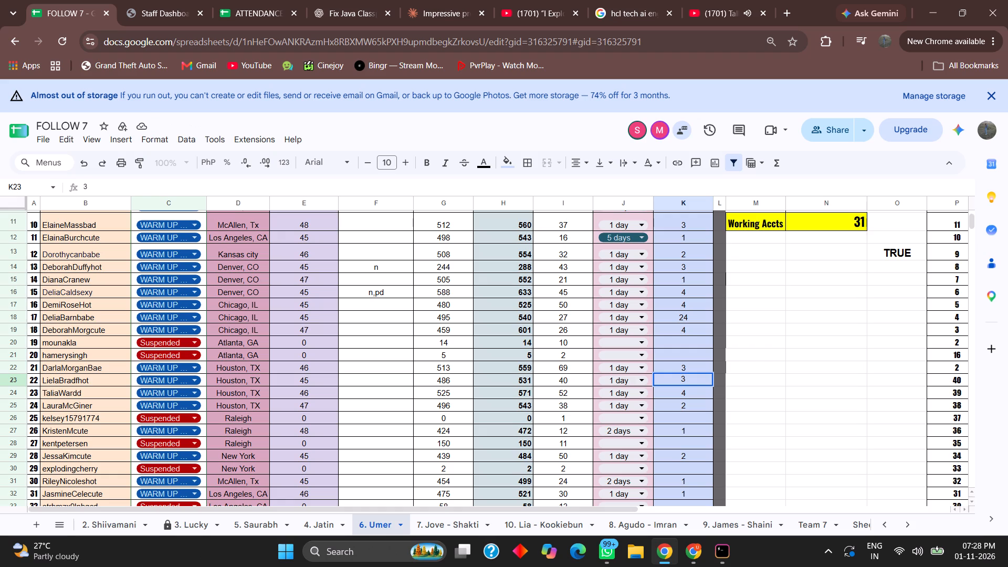
{"action": "key", "text": "Left"}
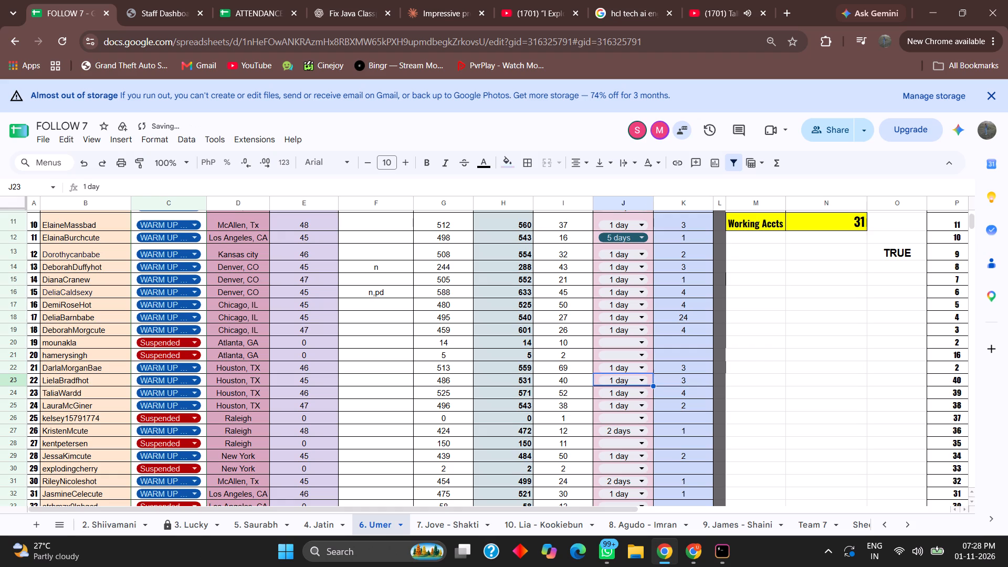
{"action": "key", "text": "Left"}
{"action": "key", "text": "Left"}
{"action": "key", "text": "Left"}
{"action": "key", "text": "Left"}
{"action": "key", "text": "Left"}
{"action": "key", "text": "Left"}
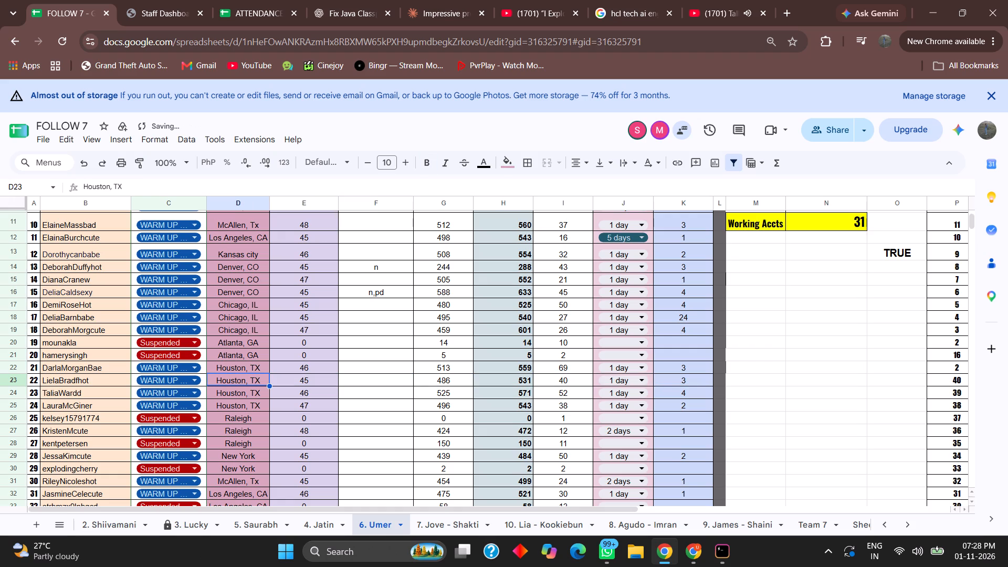
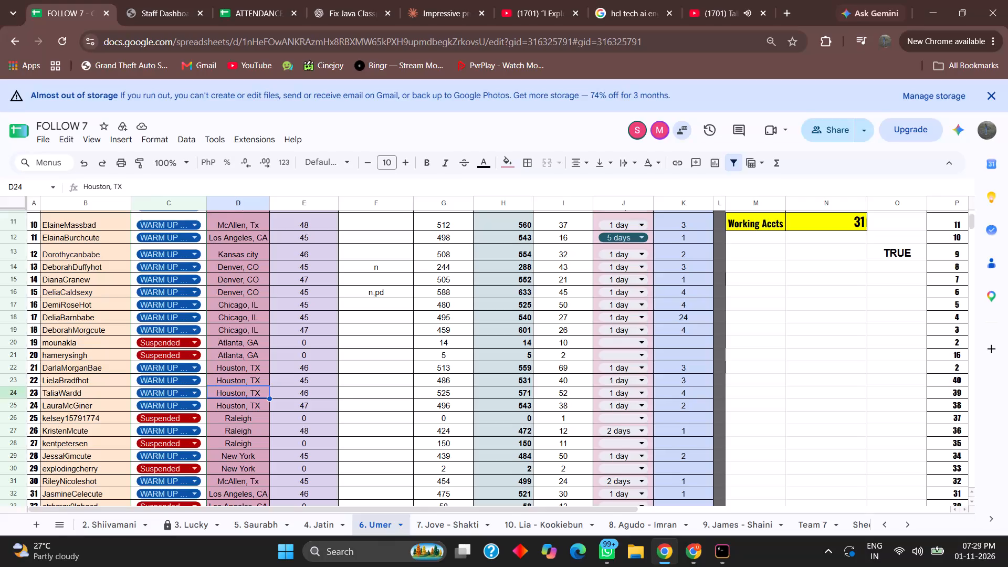
In row 24 of the "6. Umer" sheet, set cell G24 to 570.
{"action": "key", "text": "Right"}
{"action": "key", "text": "Right"}
{"action": "key", "text": "Right"}
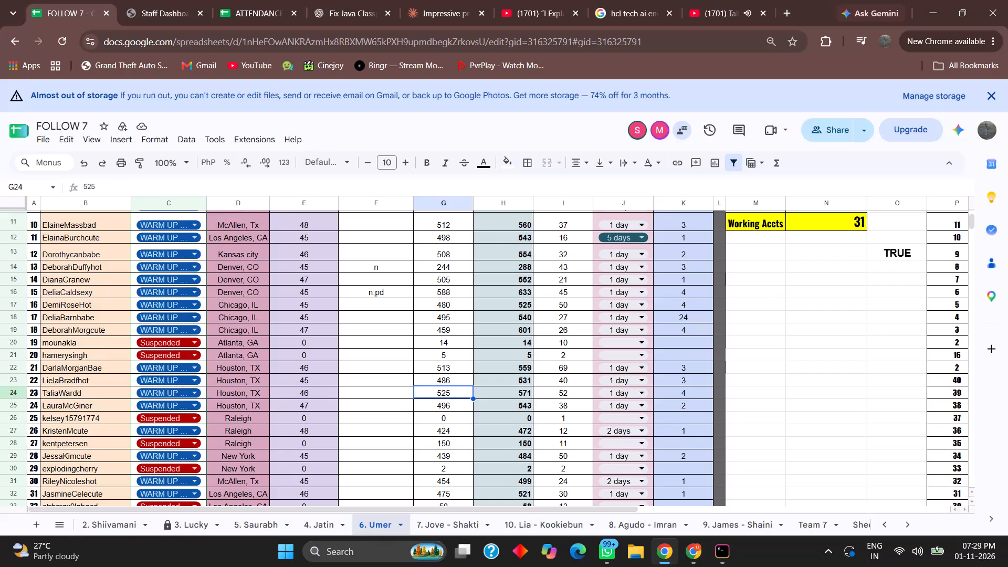
{"action": "type", "text": "570"}
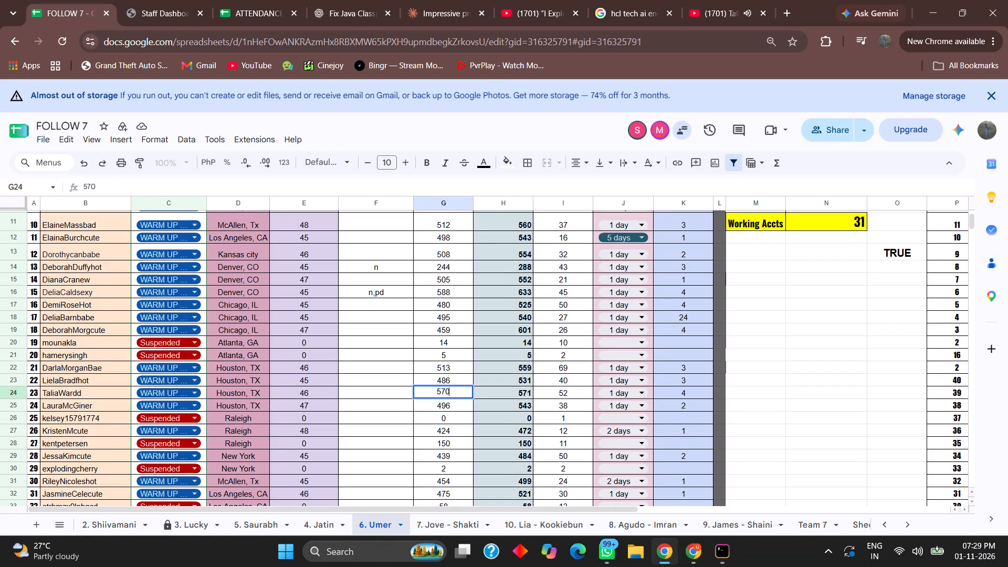
{"action": "key", "text": "Right"}
Set cell I24 to 58 and cell K24 to 5, finishing back on the row's city cell.
{"action": "key", "text": "Right"}
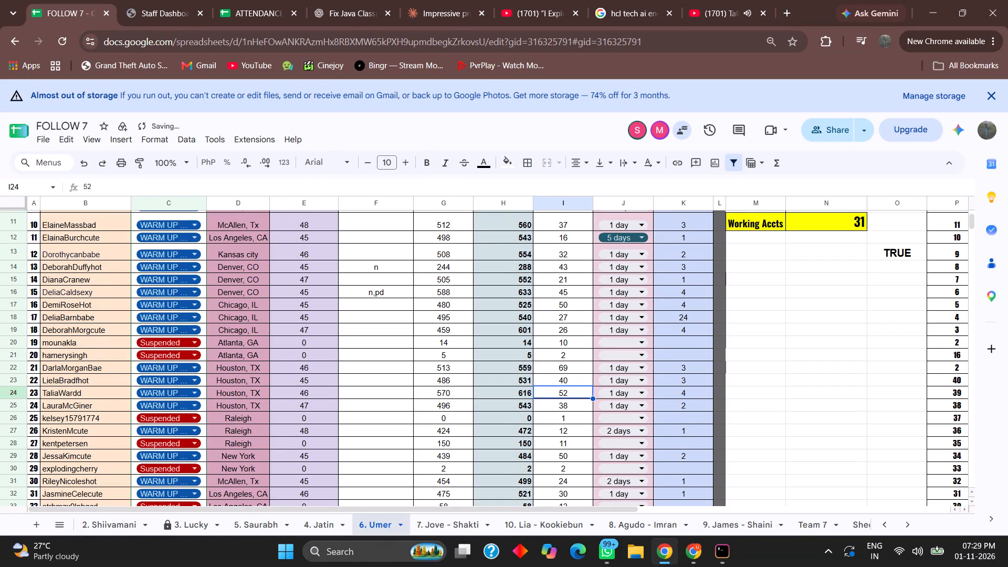
{"action": "type", "text": "58"}
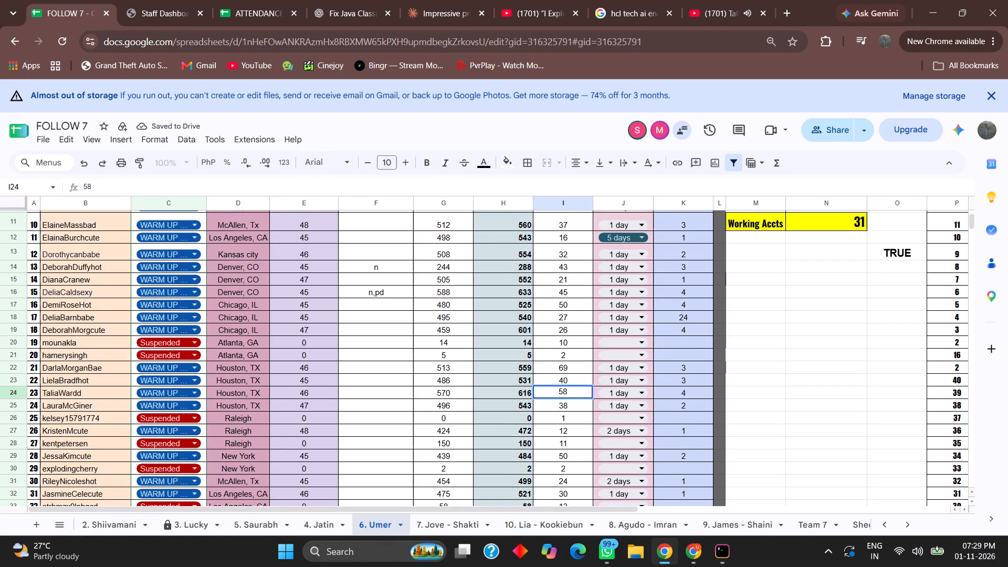
{"action": "key", "text": "Right"}
{"action": "key", "text": "Right"}
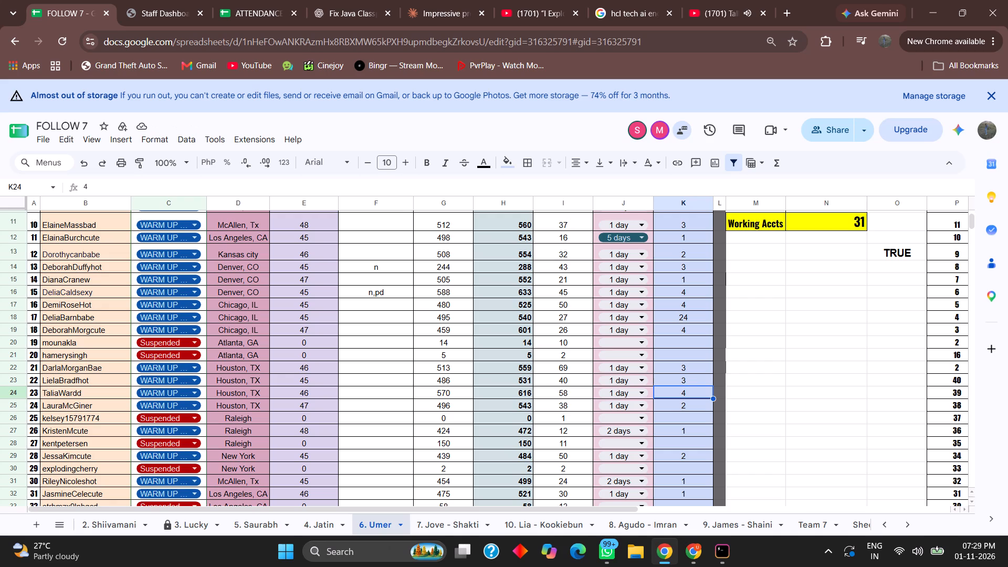
{"action": "key", "text": "5"}
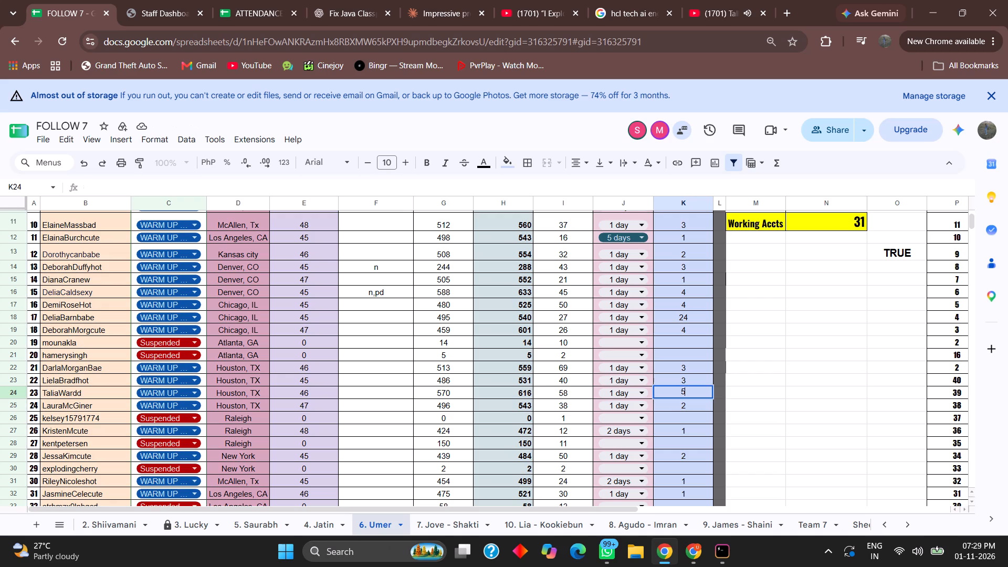
{"action": "key", "text": "Left"}
{"action": "key", "text": "Left"}
{"action": "key", "text": "Left"}
{"action": "key", "text": "Left"}
{"action": "key", "text": "Left"}
{"action": "key", "text": "Left"}
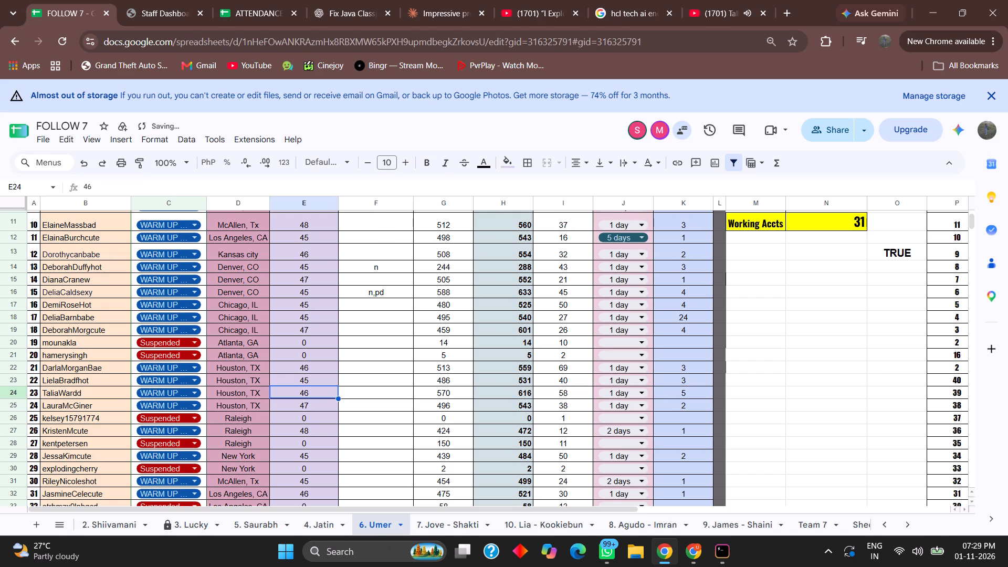
{"action": "key", "text": "Left"}
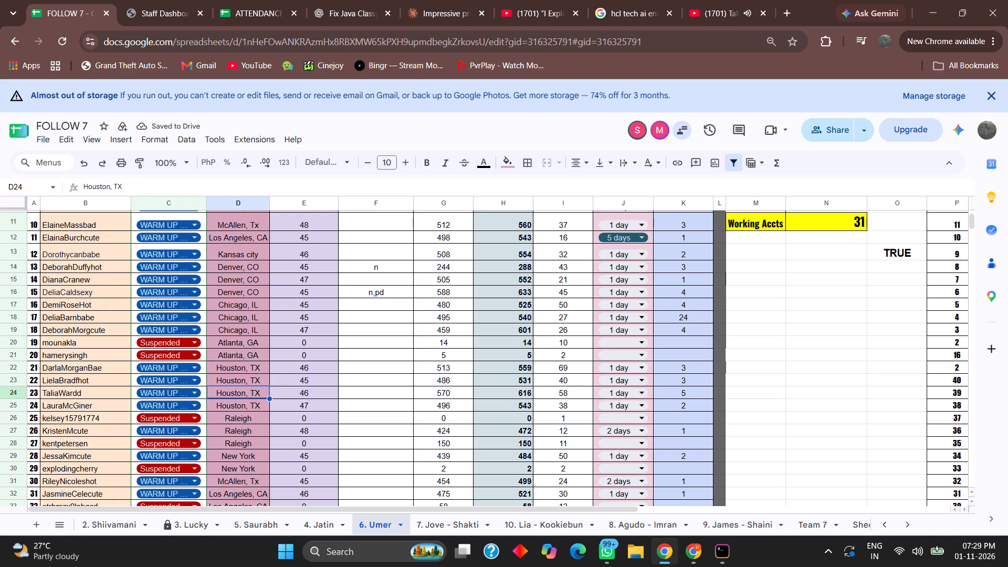
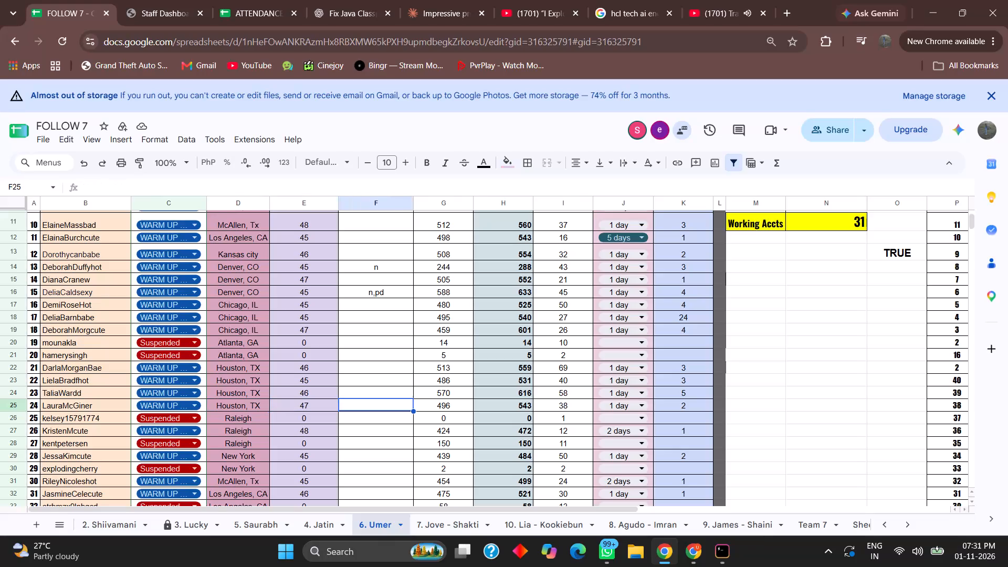
In row 25 of the "6. Umer" sheet, set cell G25 to 538 and cell I25 to 40.
{"action": "key", "text": "Right"}
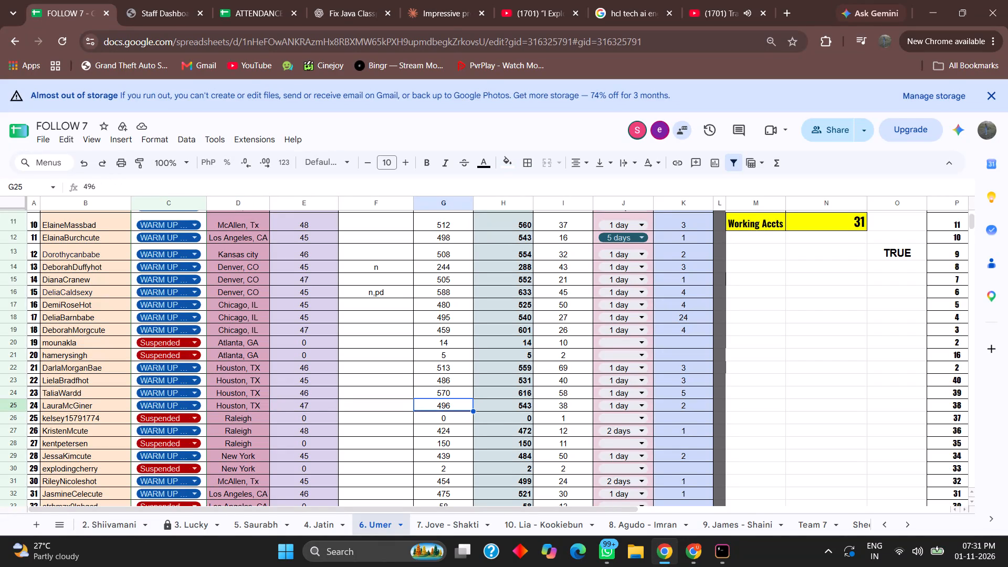
{"action": "key", "text": "5"}
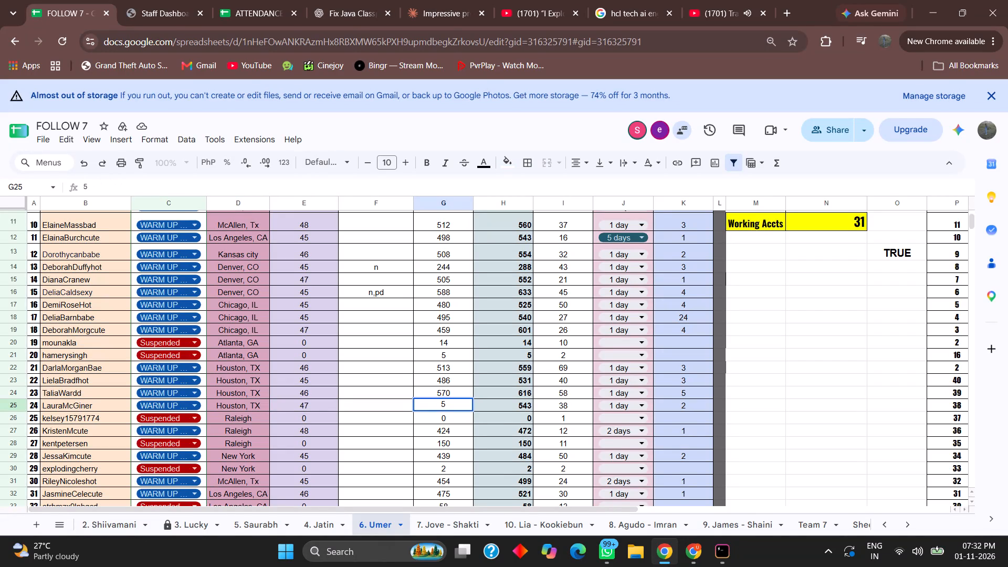
{"action": "type", "text": "38"}
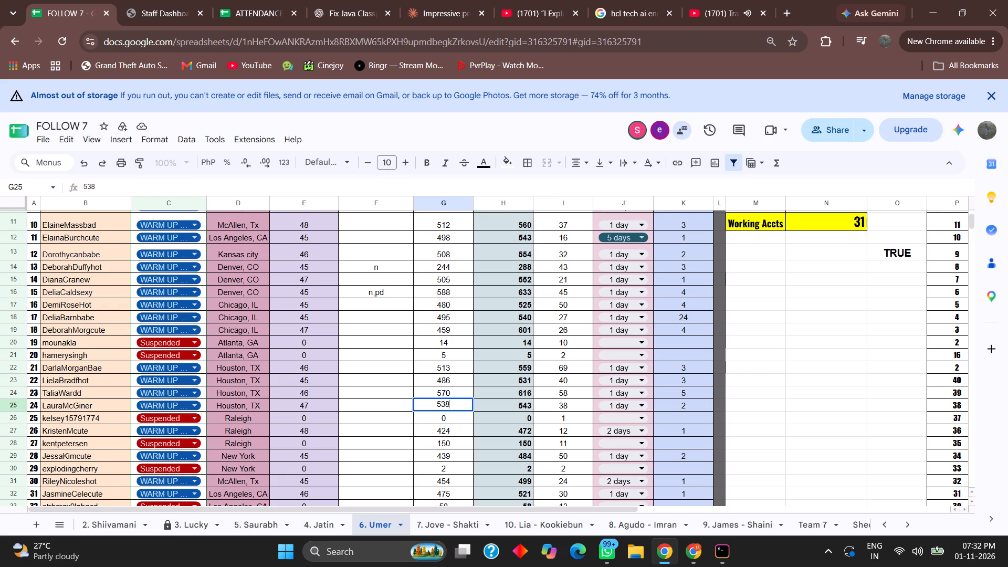
{"action": "key", "text": "Right"}
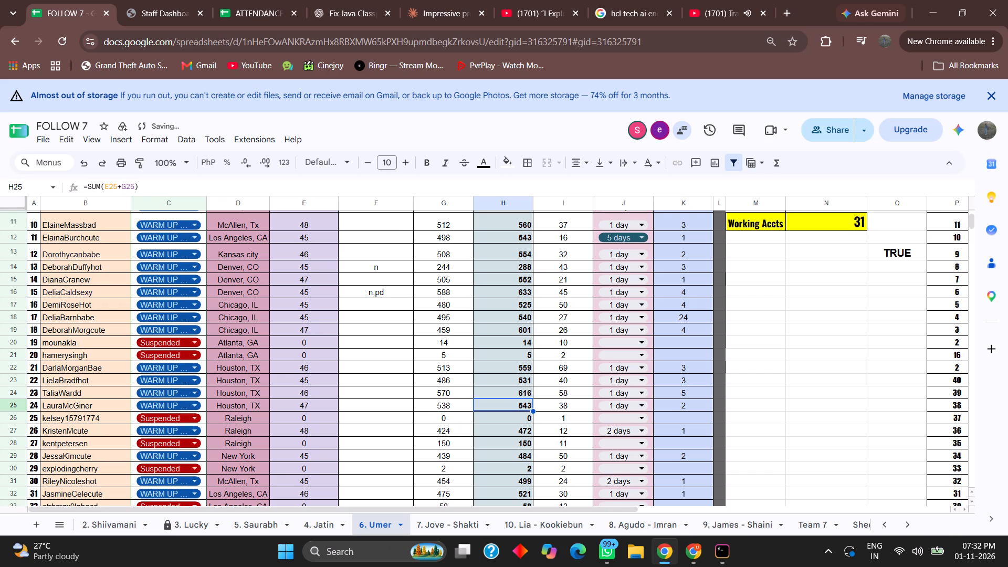
{"action": "key", "text": "Right"}
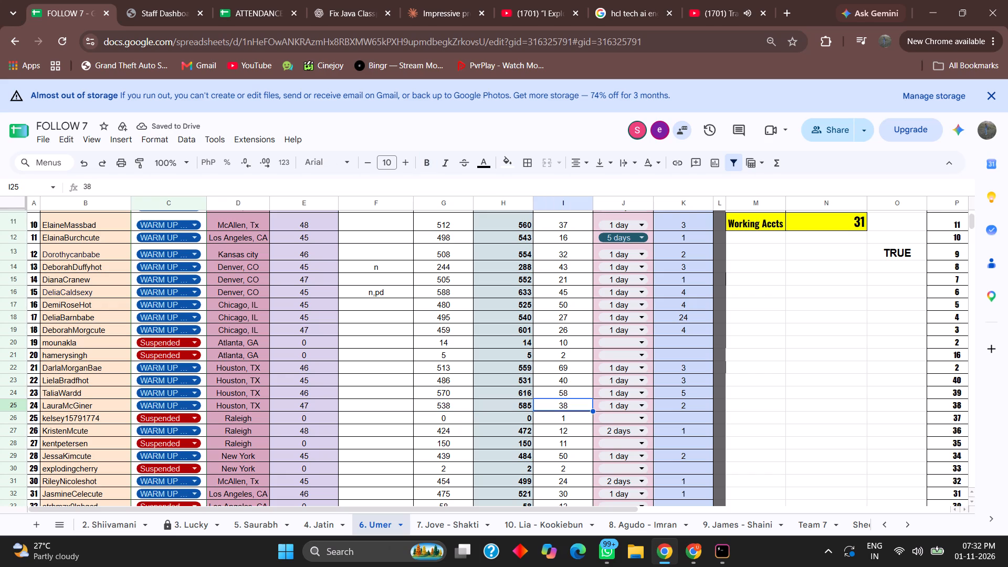
{"action": "key", "text": "4"}
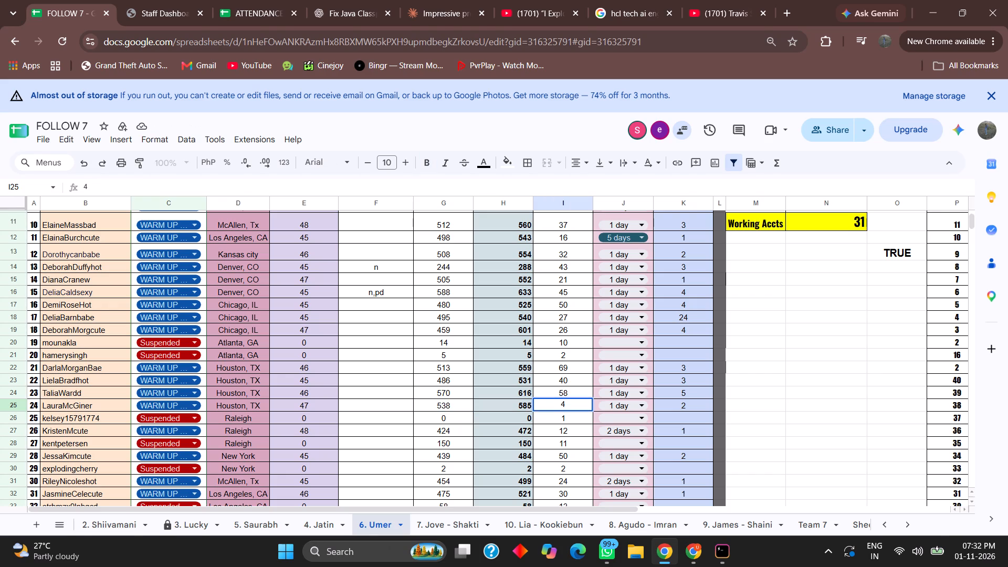
{"action": "key", "text": "0"}
{"action": "key", "text": "Right"}
Set cell K25 to 1, finishing back on the row's city cell D25.
{"action": "key", "text": "Right"}
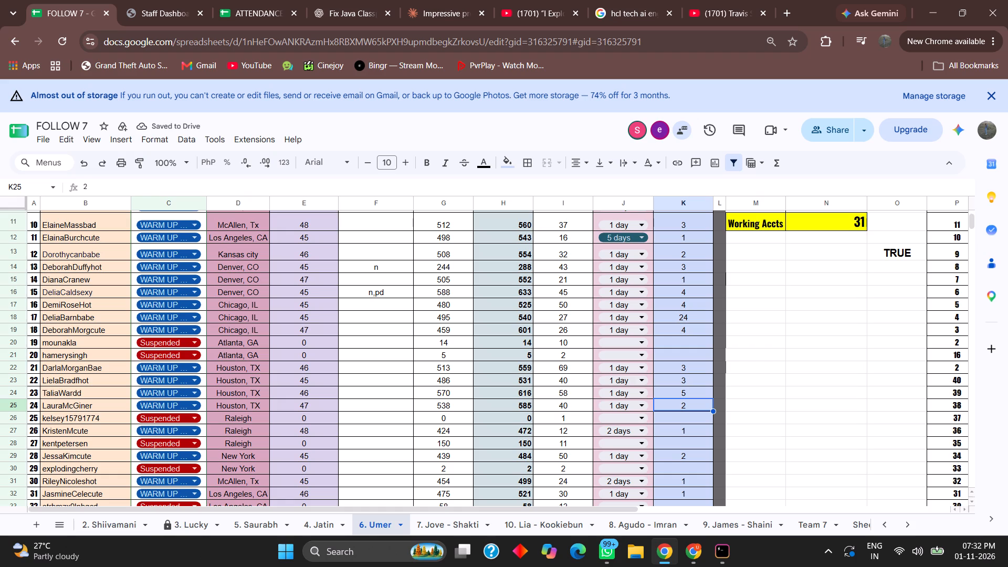
{"action": "key", "text": "1"}
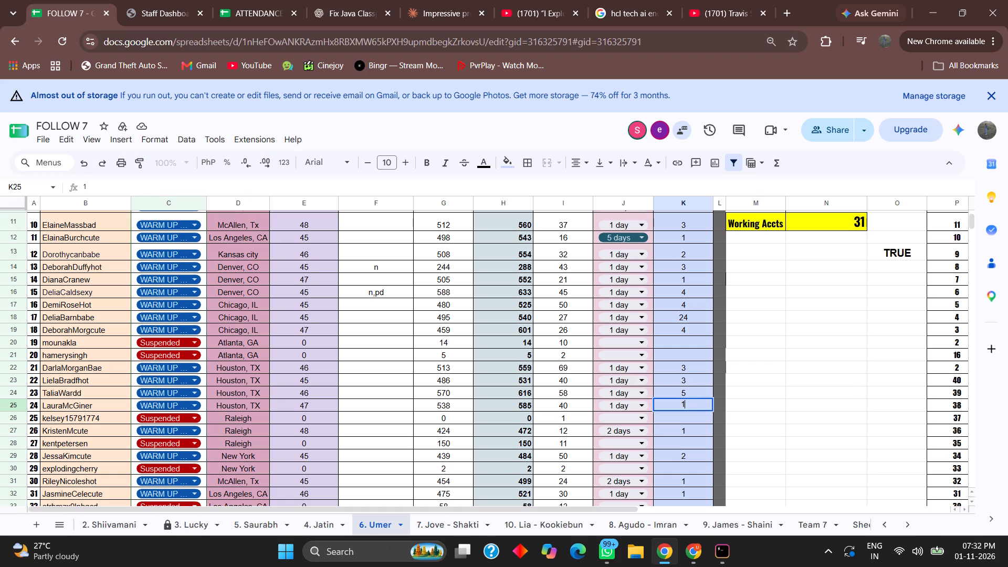
{"action": "key", "text": "Left"}
{"action": "key", "text": "Left"}
{"action": "key", "text": "Left"}
{"action": "key", "text": "Left"}
{"action": "key", "text": "Left"}
{"action": "key", "text": "Left"}
{"action": "key", "text": "Left"}
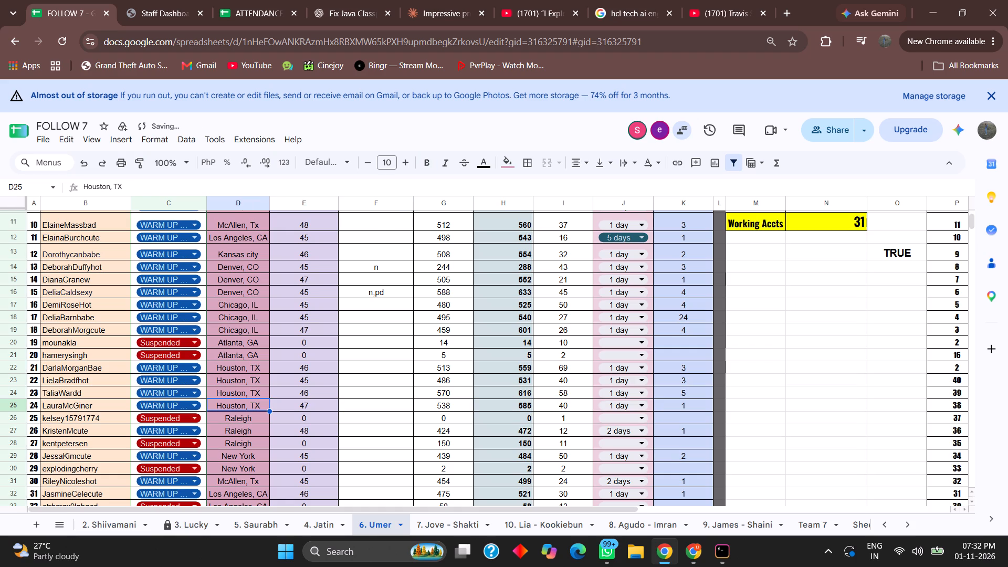
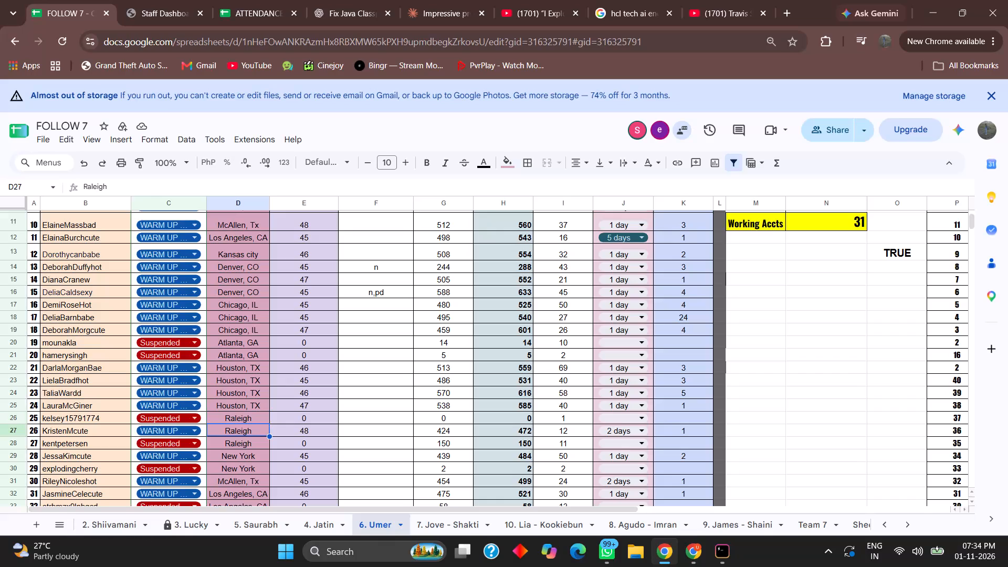
In row 27 of the "6. Umer" sheet, set cell G27 to 465 and cell I27 to 15.
{"action": "key", "text": "Right"}
{"action": "key", "text": "Right"}
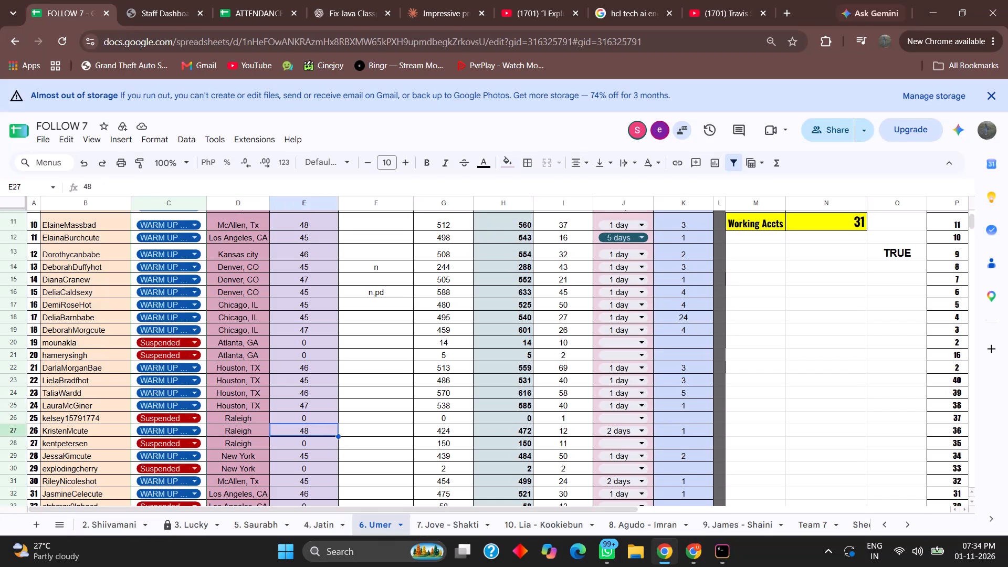
{"action": "key", "text": "Right"}
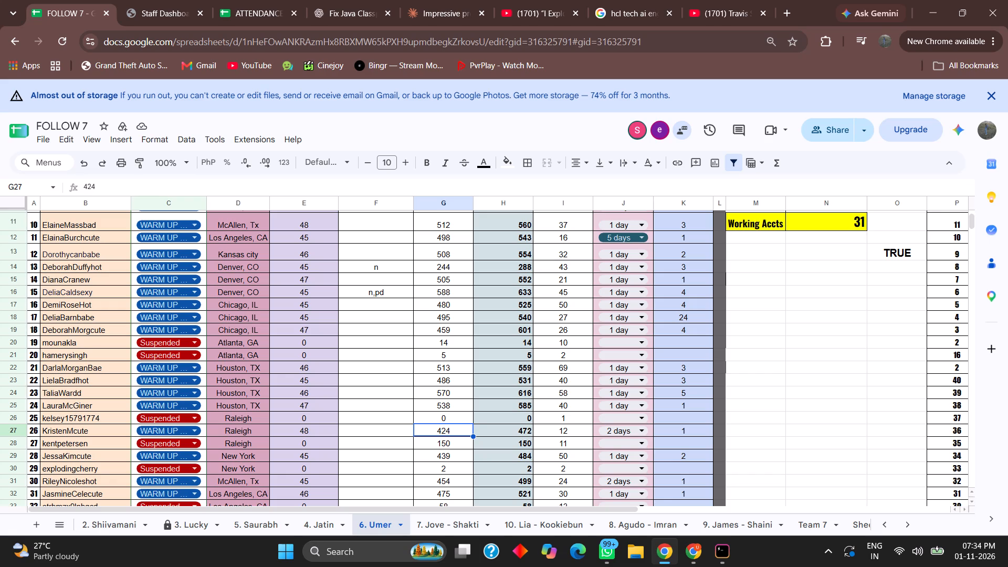
{"action": "key", "text": "4"}
{"action": "type", "text": "65"}
{"action": "key", "text": "Right"}
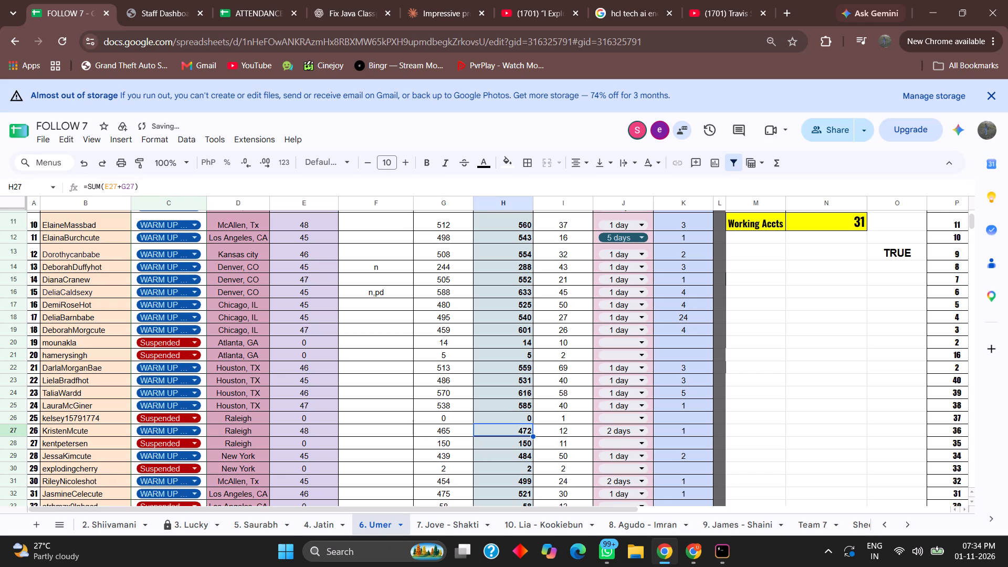
{"action": "key", "text": "Right"}
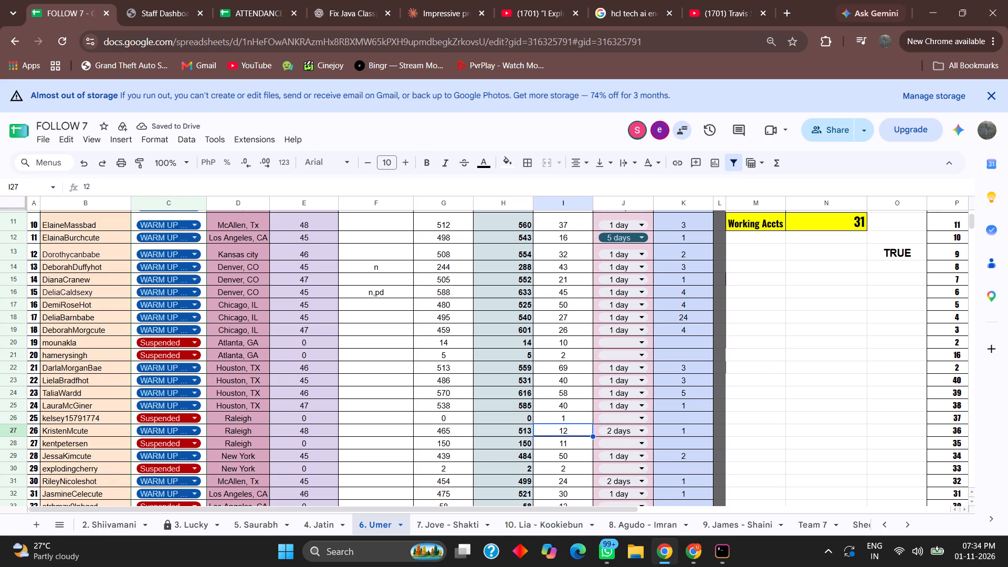
{"action": "type", "text": "15"}
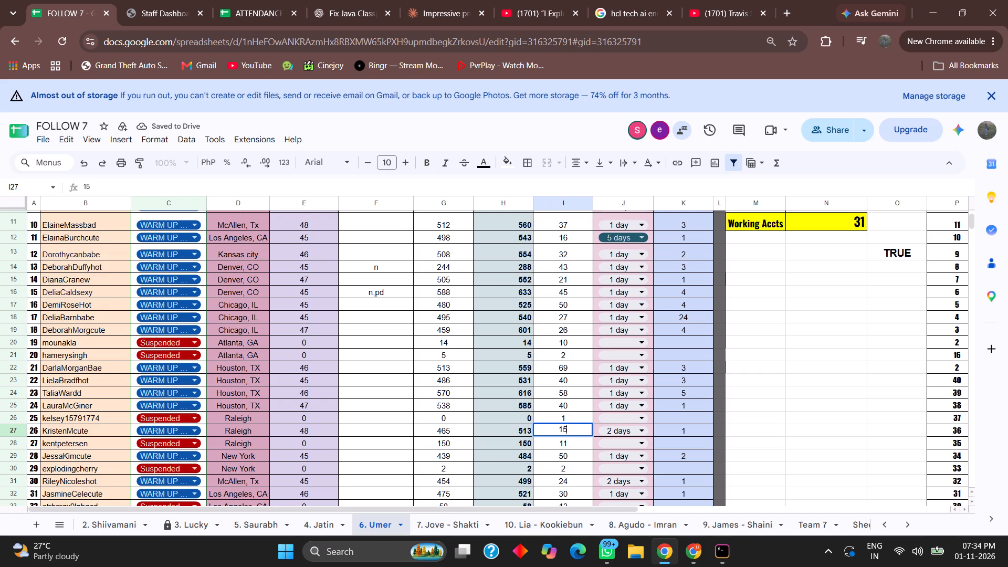
{"action": "key", "text": "Right"}
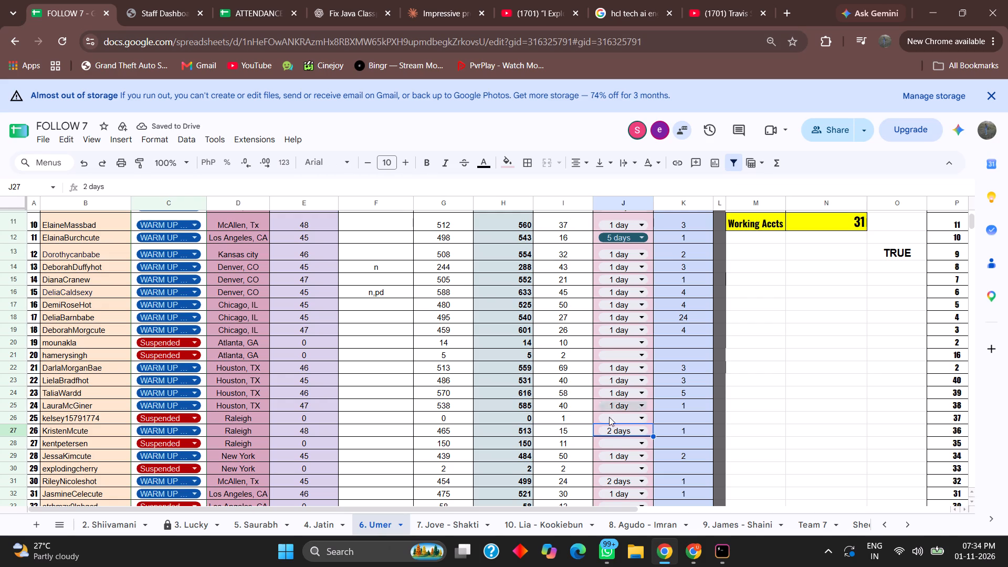
Set cell J27 to 1 day and cell K27 to 3, finishing back on the row's city cell D27.
{"action": "left_click", "coordinate": [622, 428]}
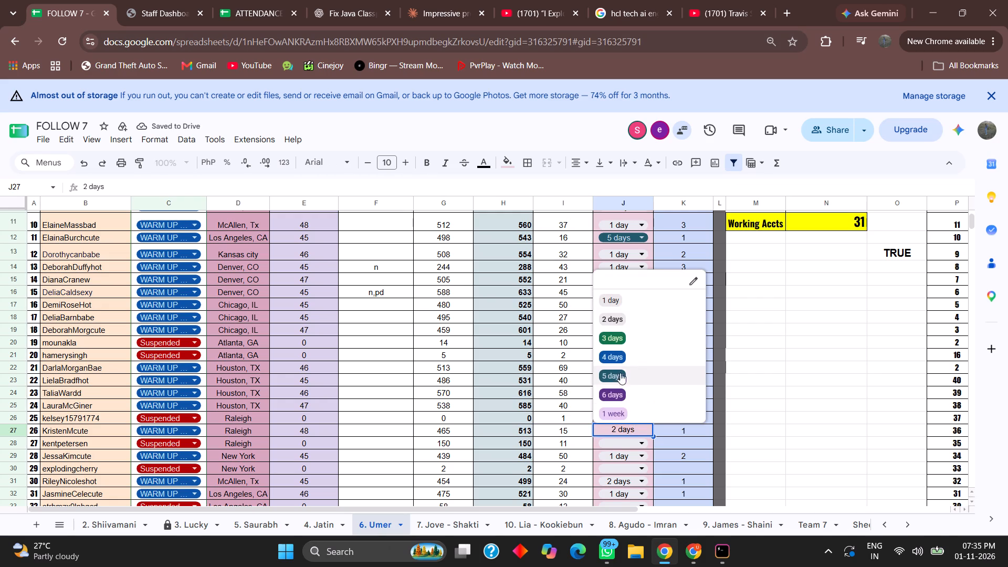
{"action": "left_click", "coordinate": [612, 296]}
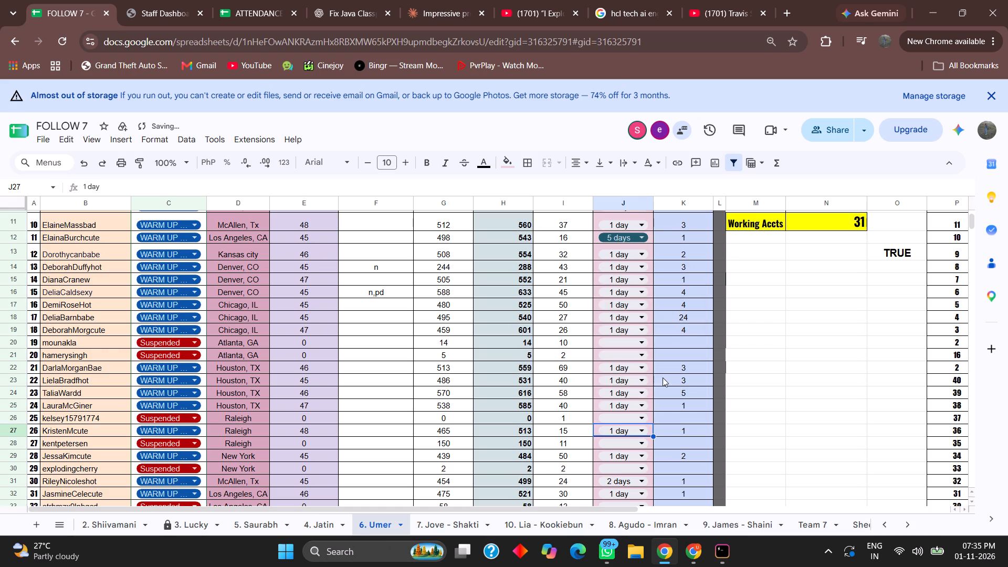
{"action": "left_click", "coordinate": [702, 428]}
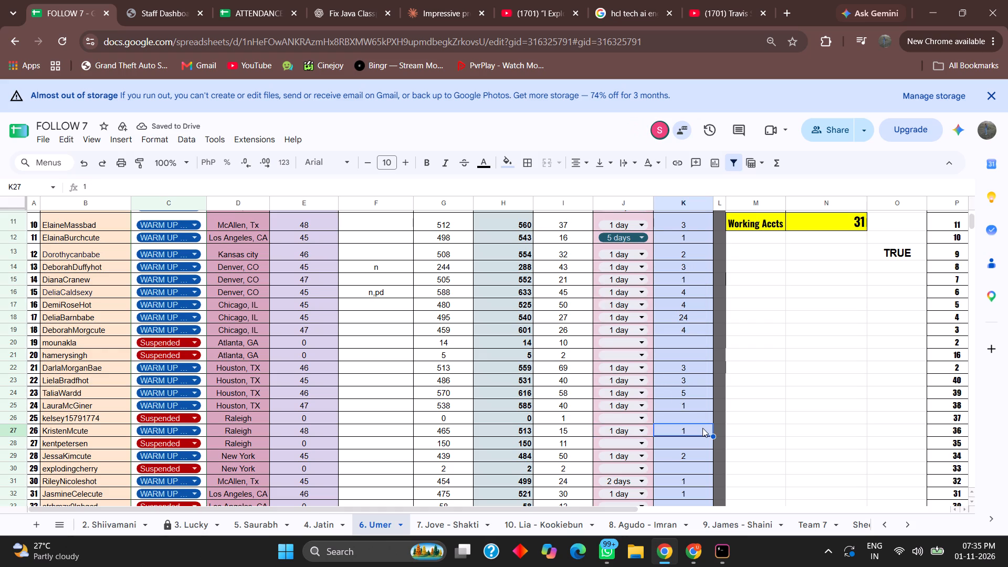
{"action": "key", "text": "3"}
{"action": "key", "text": "Left"}
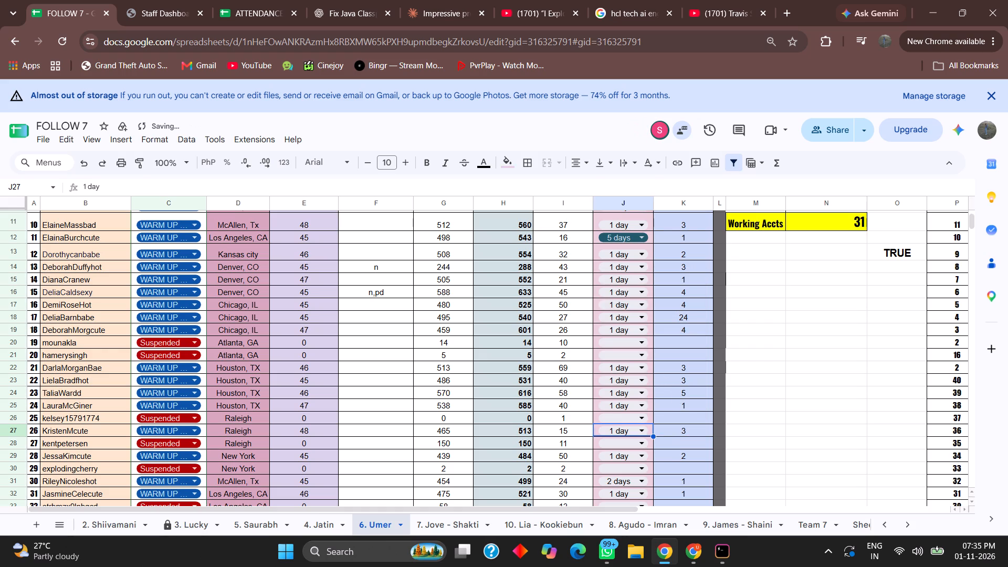
{"action": "key", "text": "Left"}
{"action": "key", "text": "Left"}
{"action": "key", "text": "Left"}
{"action": "key", "text": "Left"}
{"action": "key", "text": "Left"}
{"action": "key", "text": "Left"}
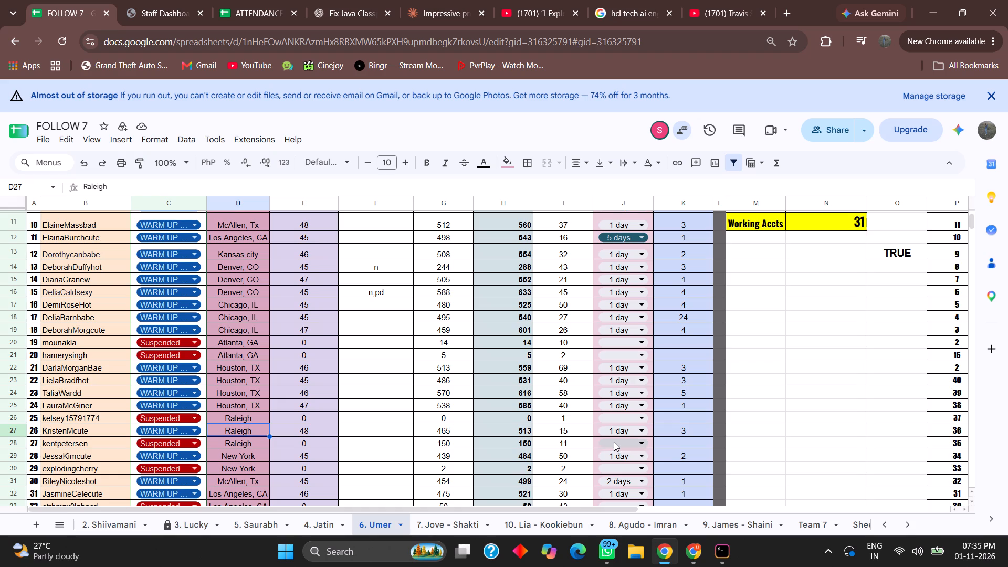
{"action": "left_click", "coordinate": [853, 344]}
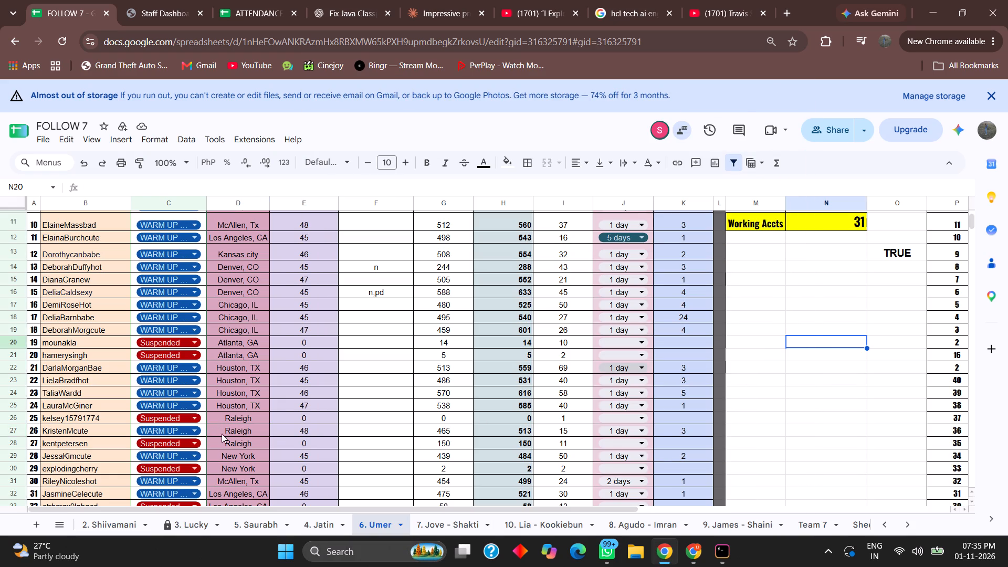
{"action": "left_click", "coordinate": [224, 435]}
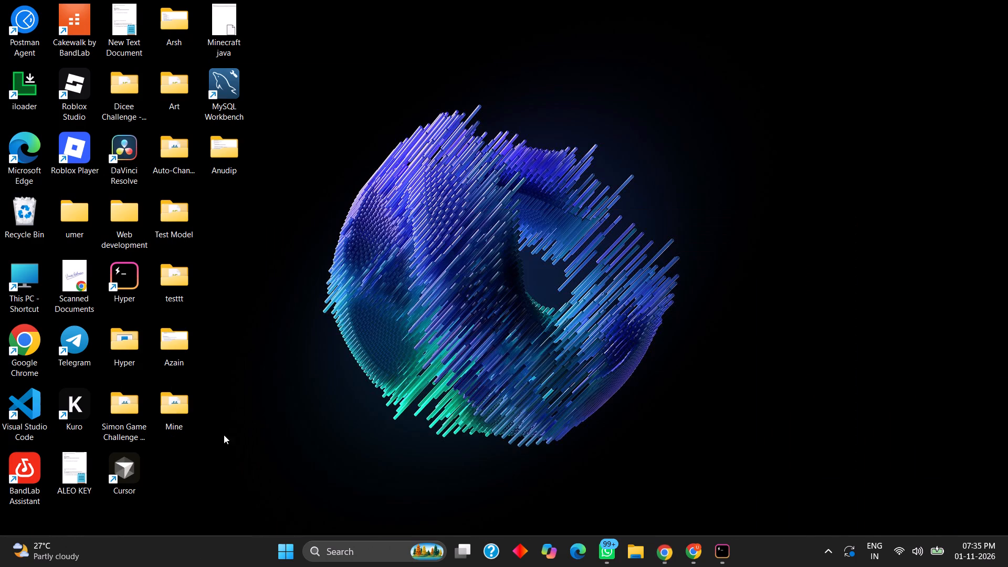
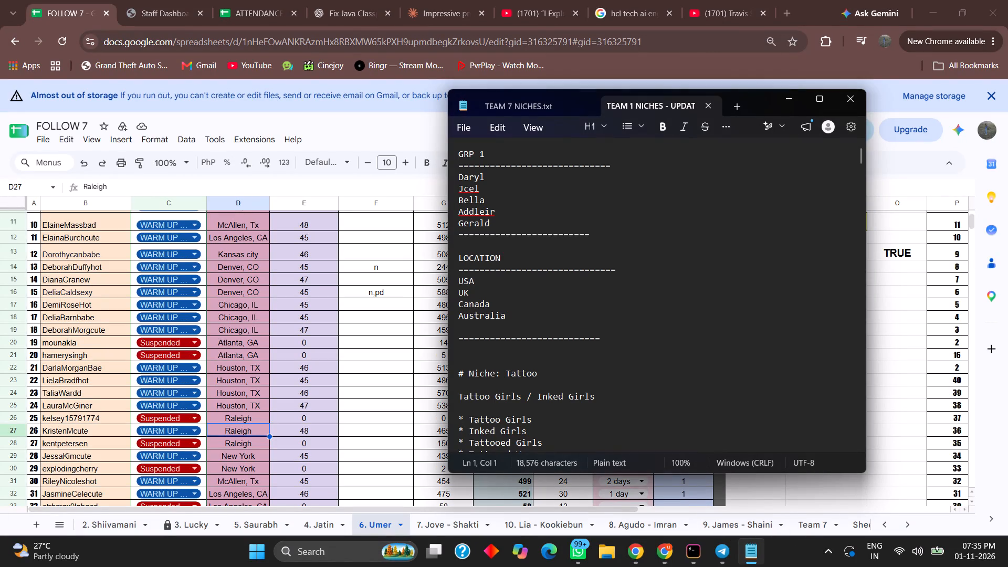
Look through the Tattoo niche list in the TEAM 1 NICHES notes file in Notepad.
{"action": "scroll", "coordinate": [621, 390], "scroll_direction": "down", "scroll_amount": 1}
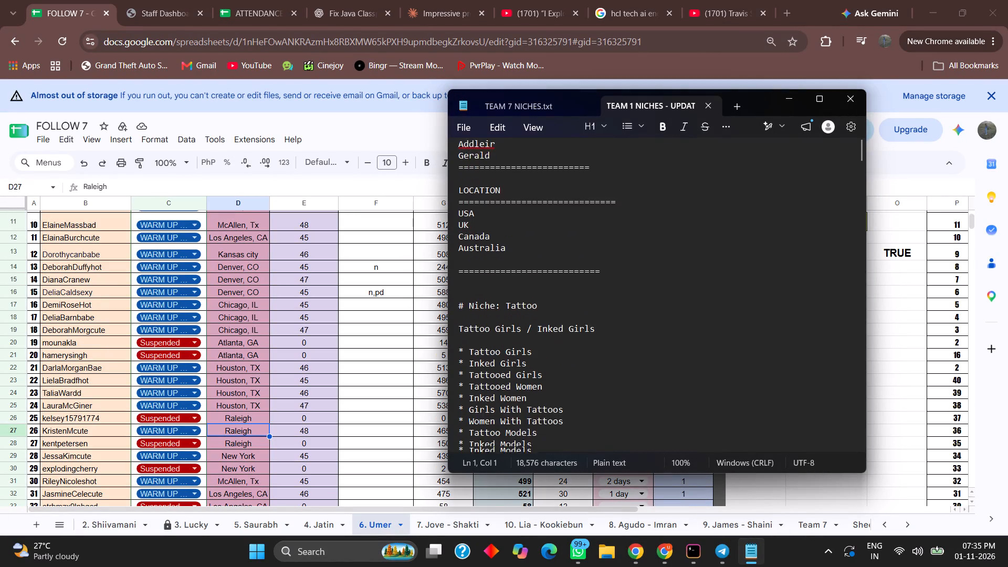
{"action": "scroll", "coordinate": [621, 390], "scroll_direction": "down", "scroll_amount": 1}
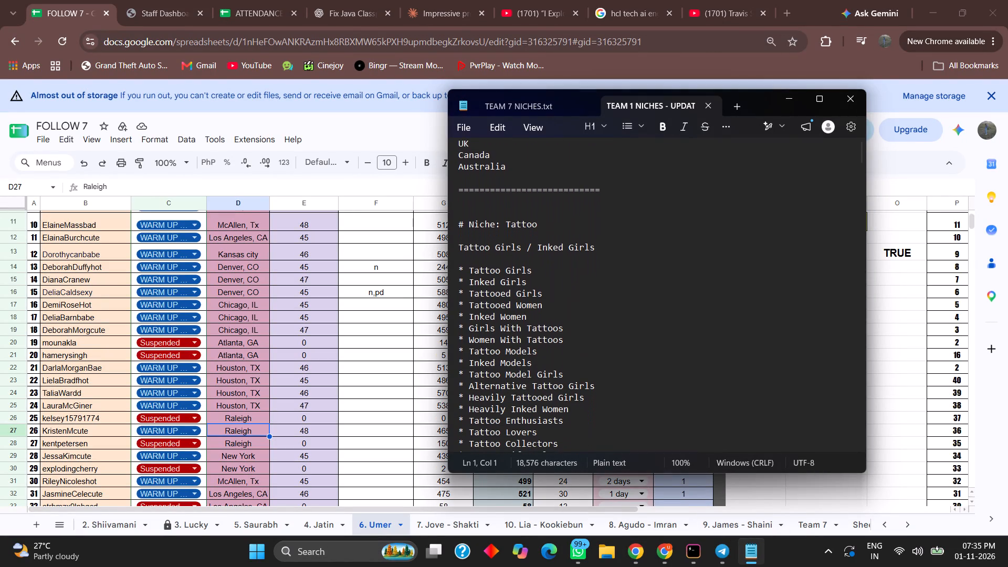
{"action": "scroll", "coordinate": [621, 390], "scroll_direction": "down", "scroll_amount": 2}
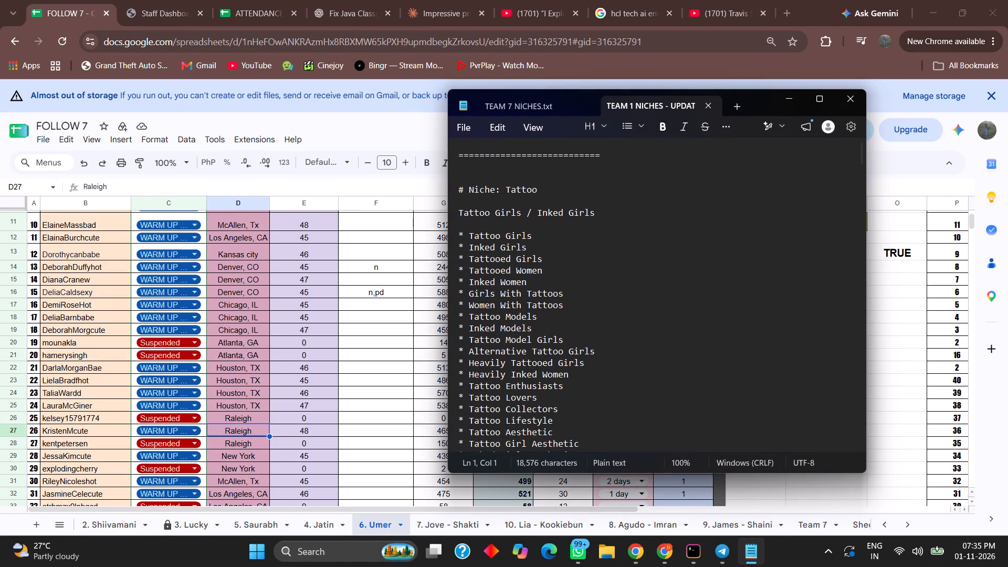
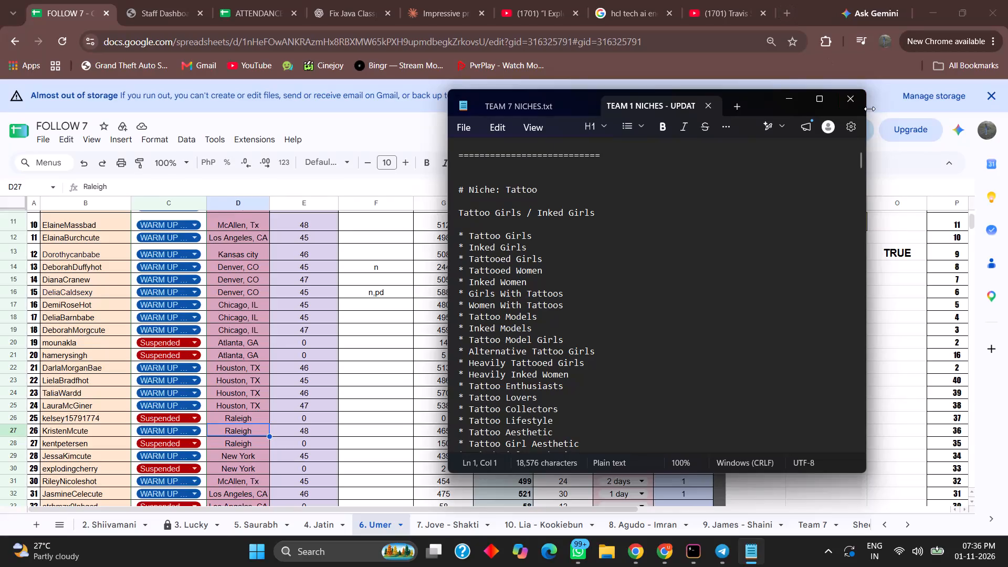
Close the Notepad window holding the team niche notes and return to the FOLLOW 7 spreadsheet.
{"action": "left_click", "coordinate": [865, 101]}
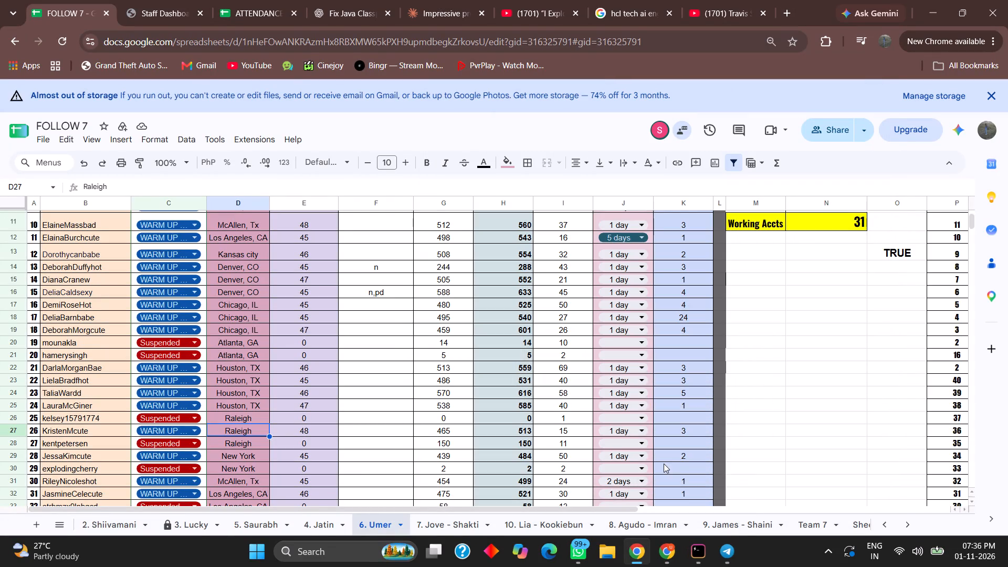
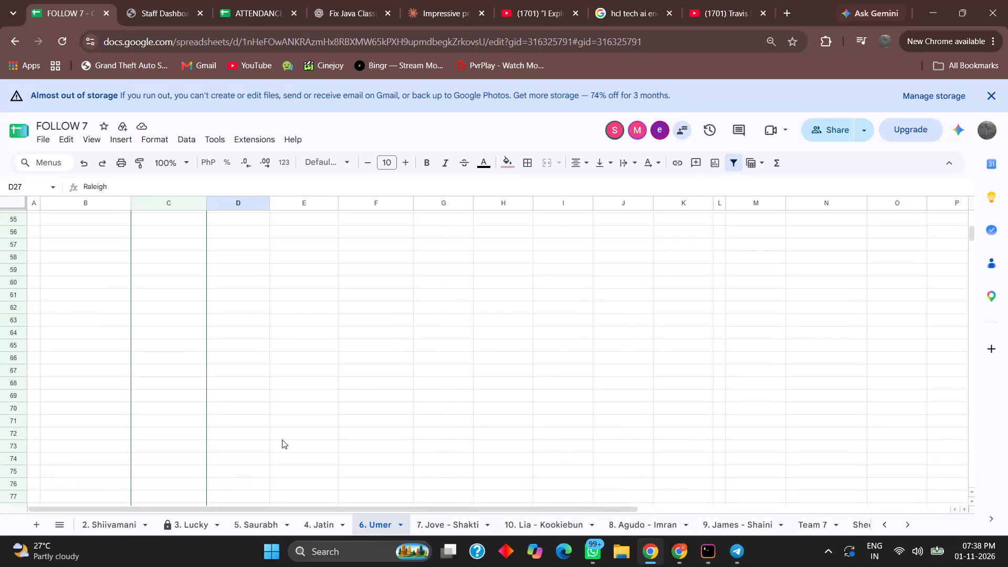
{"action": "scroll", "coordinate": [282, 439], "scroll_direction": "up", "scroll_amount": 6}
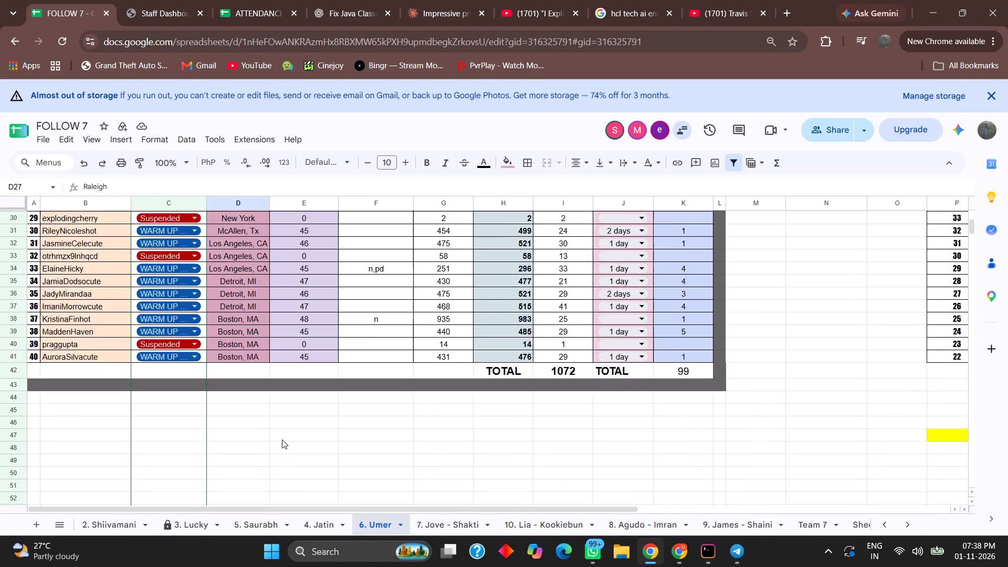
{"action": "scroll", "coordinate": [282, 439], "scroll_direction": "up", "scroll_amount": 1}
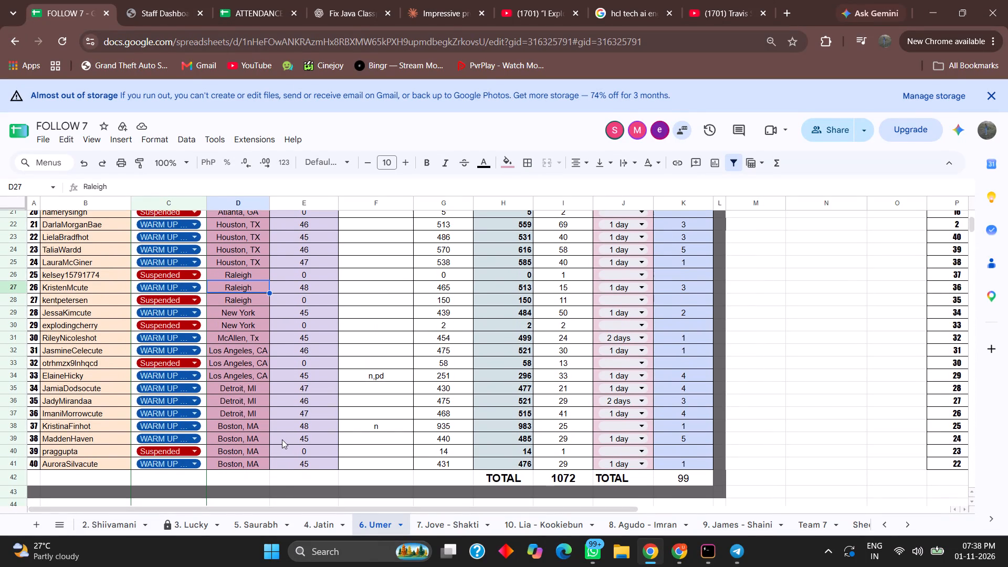
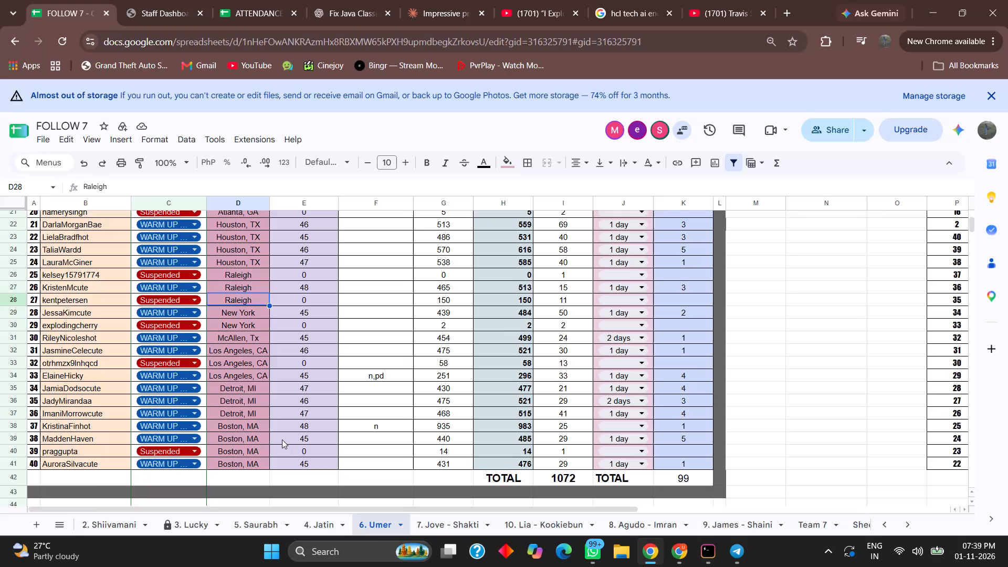
Switch to the YouTube music mix and resume playing Travis Scott - SIRENS.
{"action": "key", "text": "Down"}
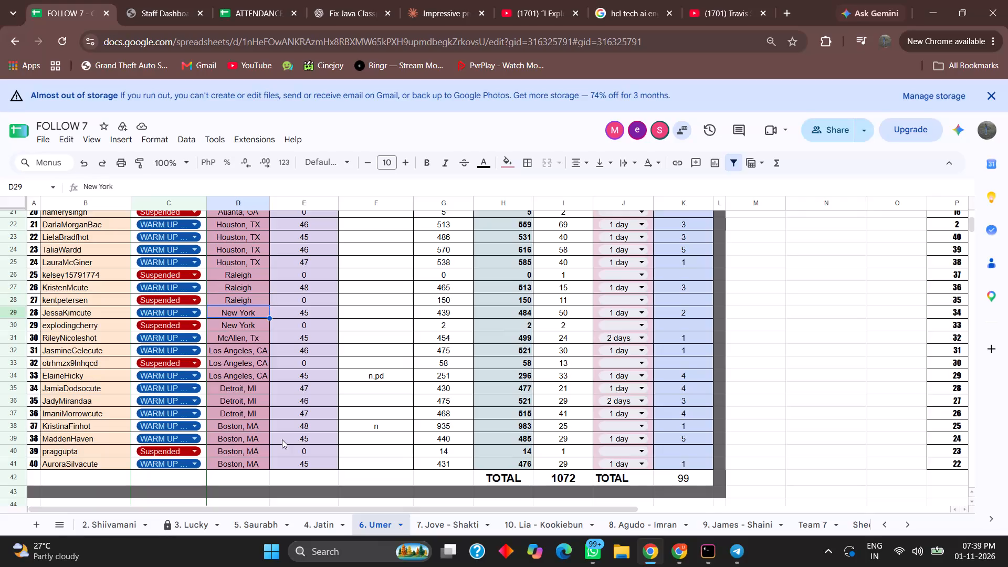
{"action": "left_click", "coordinate": [716, 0]}
{"action": "left_click", "coordinate": [367, 317]}
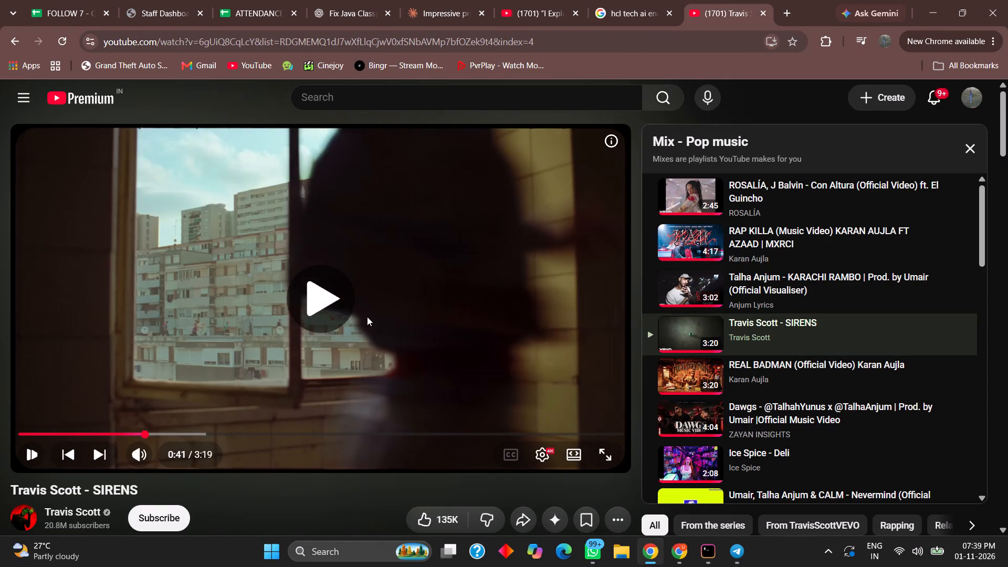
{"action": "left_click", "coordinate": [66, 0]}
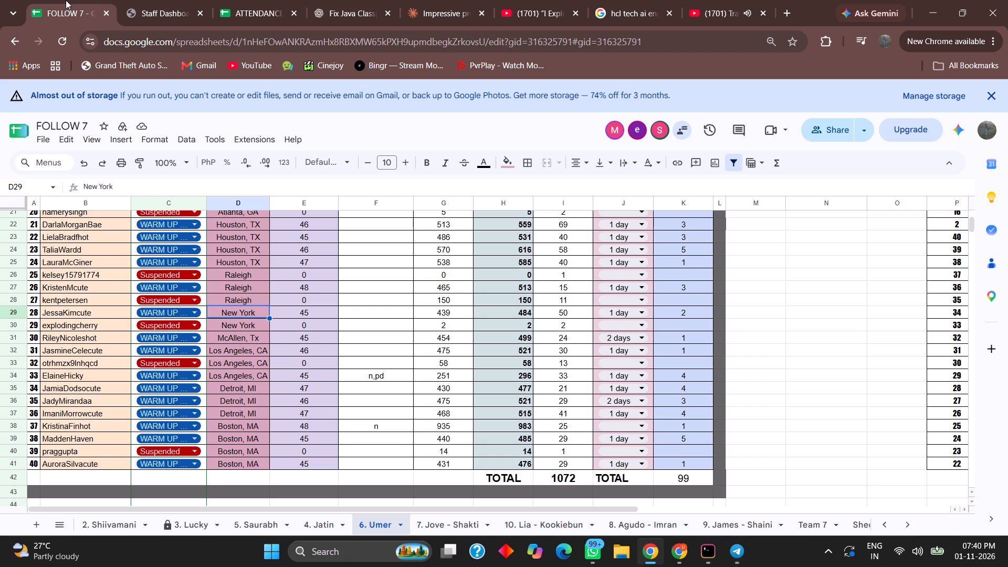
{"action": "key", "text": "Right"}
{"action": "key", "text": "Right"}
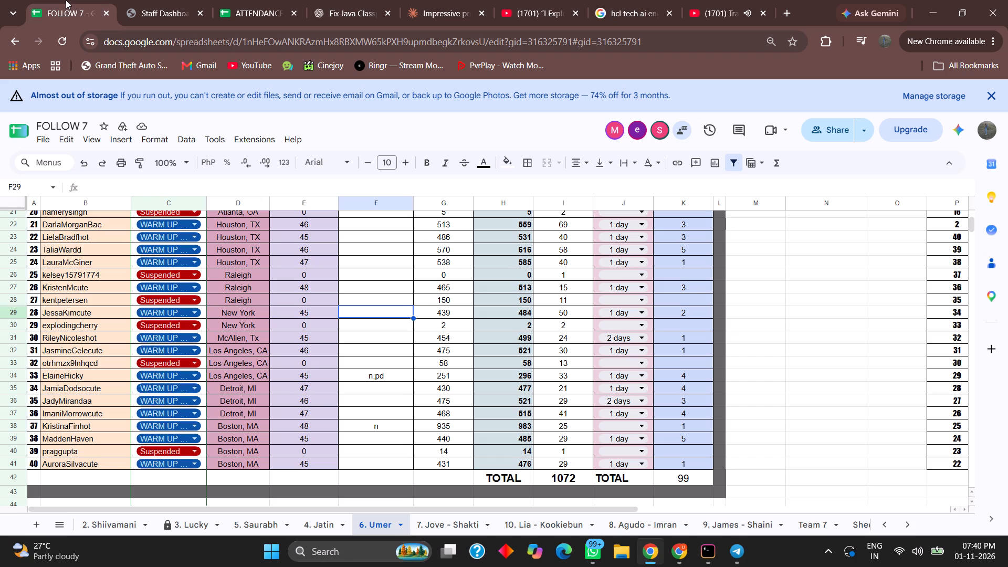
{"action": "key", "text": "Right"}
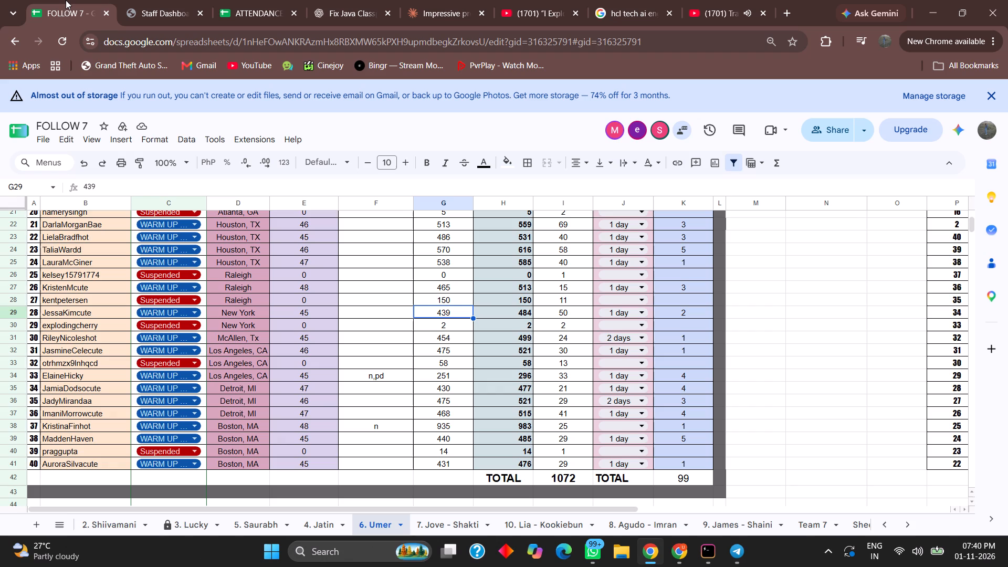
{"action": "key", "text": "4"}
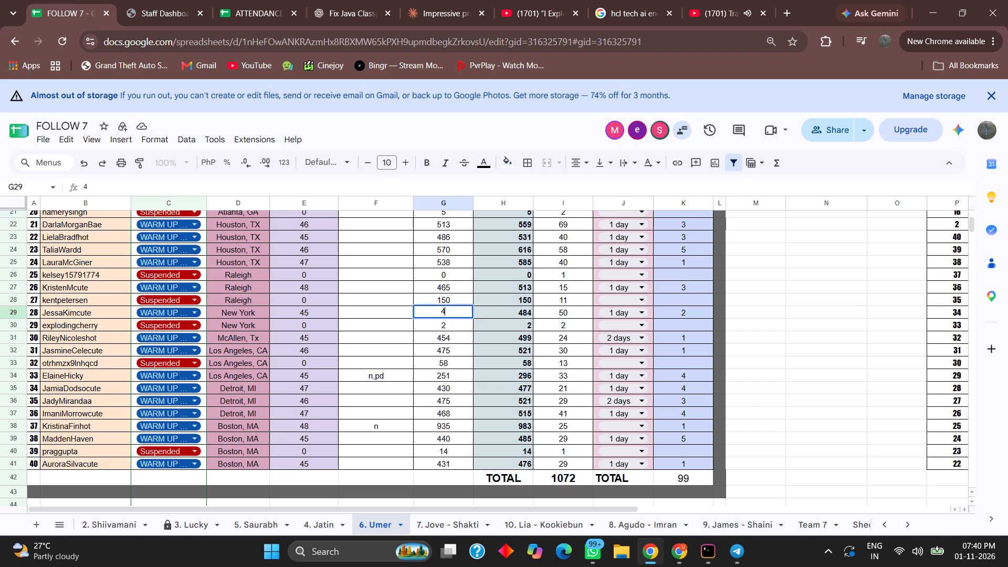
{"action": "type", "text": "81"}
{"action": "key", "text": "Right"}
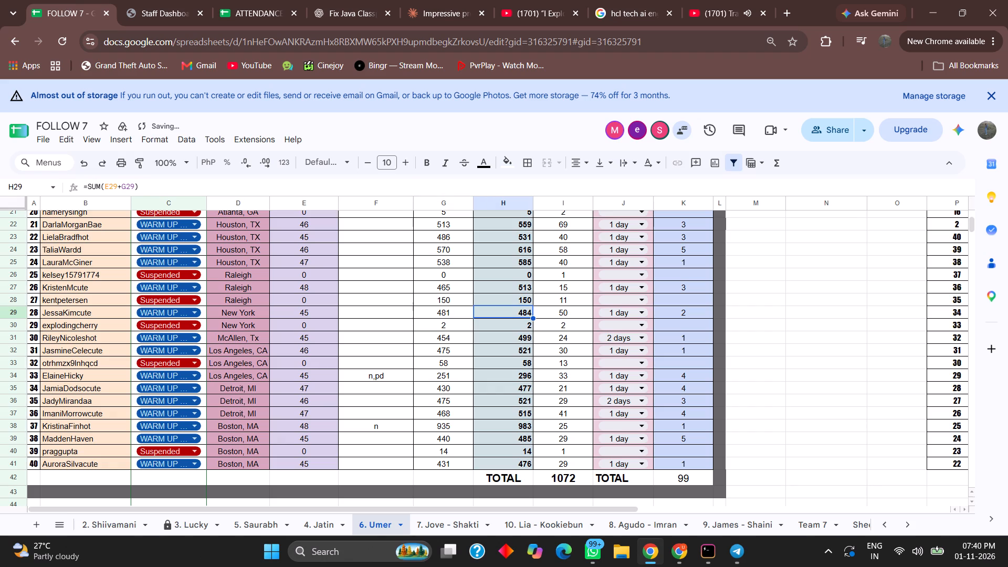
{"action": "key", "text": "Right"}
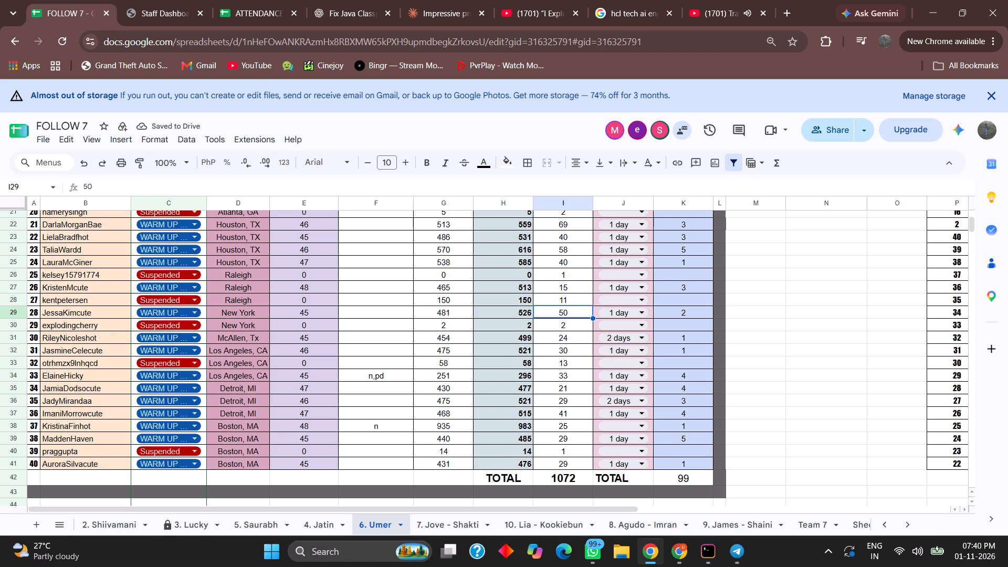
{"action": "type", "text": "56"}
{"action": "key", "text": "Right"}
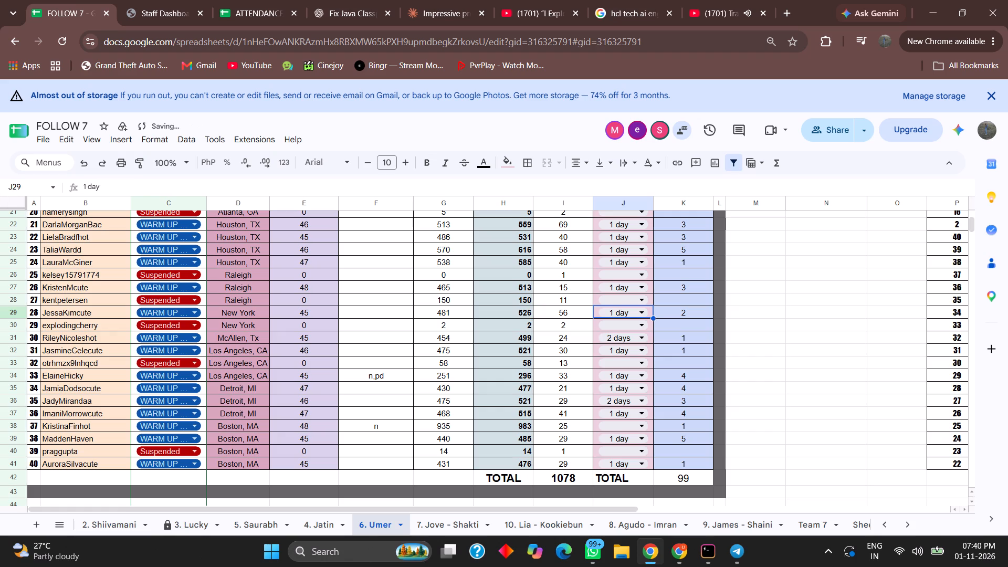
{"action": "key", "text": "Right"}
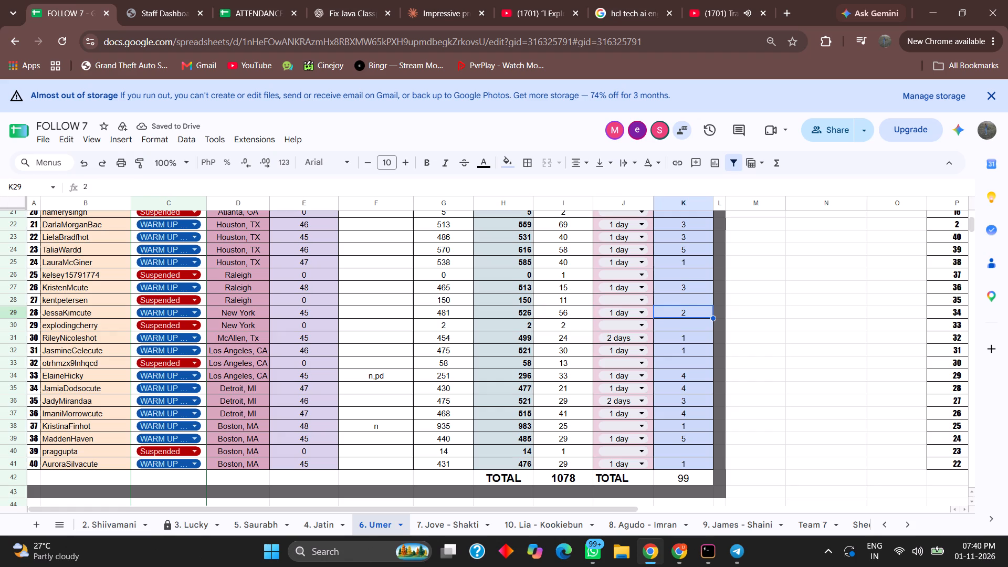
{"action": "key", "text": "3"}
{"action": "key", "text": "Left"}
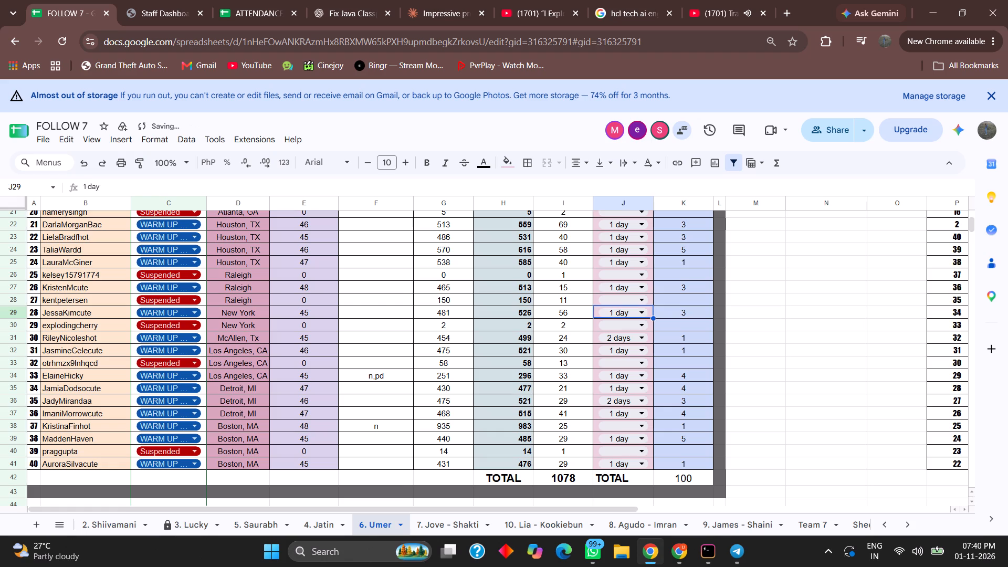
{"action": "key", "text": "Left"}
{"action": "key", "text": "Left"}
{"action": "key", "text": "Left"}
{"action": "key", "text": "Left"}
{"action": "key", "text": "Left"}
{"action": "key", "text": "Left"}
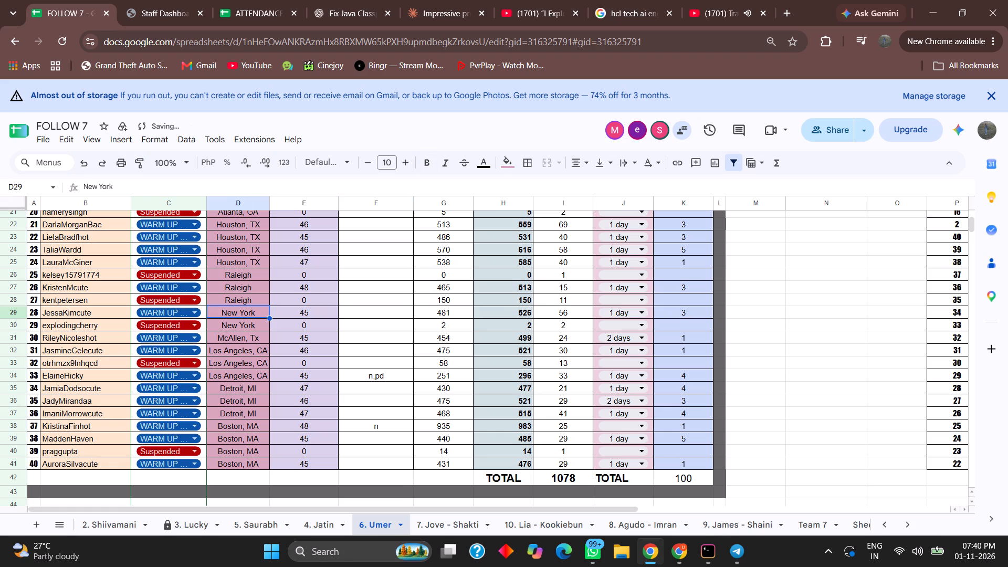
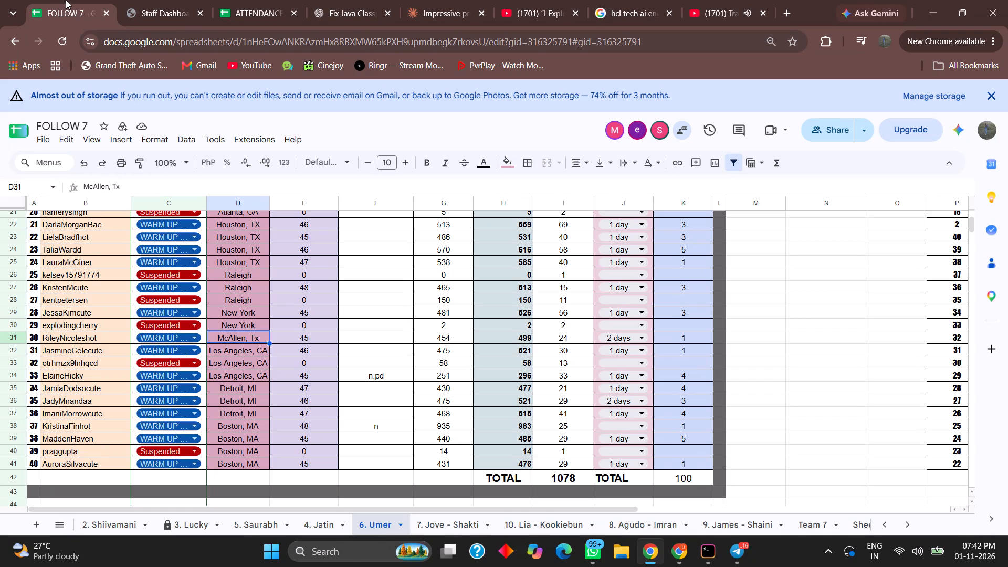
{"action": "key", "text": "Right"}
{"action": "key", "text": "Right"}
{"action": "key", "text": "Right"}
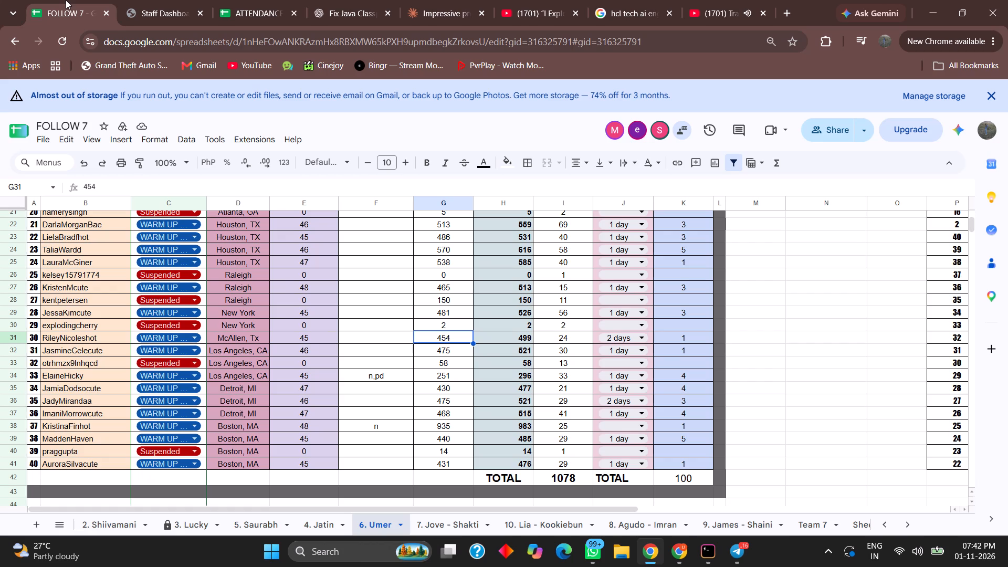
{"action": "type", "text": "492"}
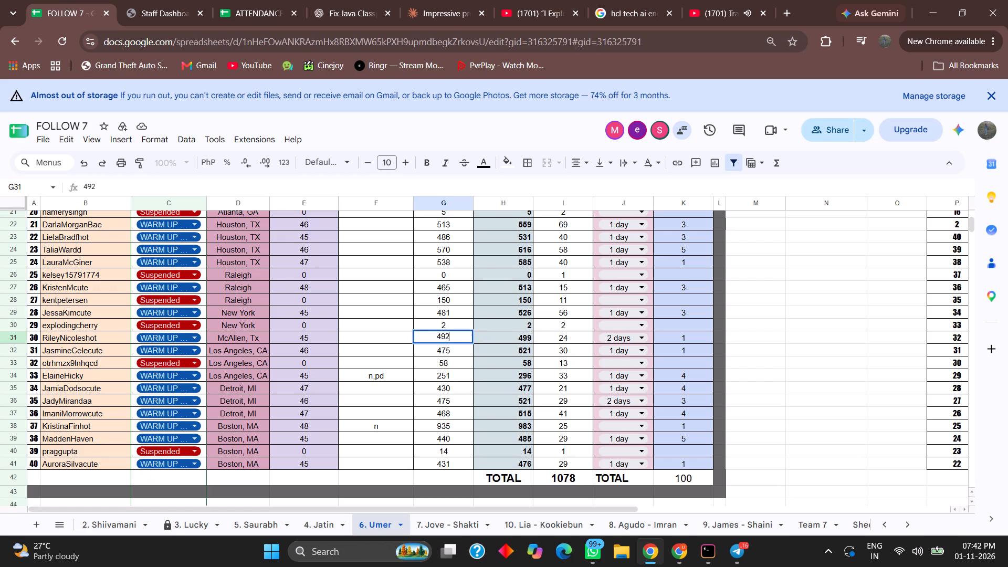
{"action": "key", "text": "Right"}
{"action": "key", "text": "Right"}
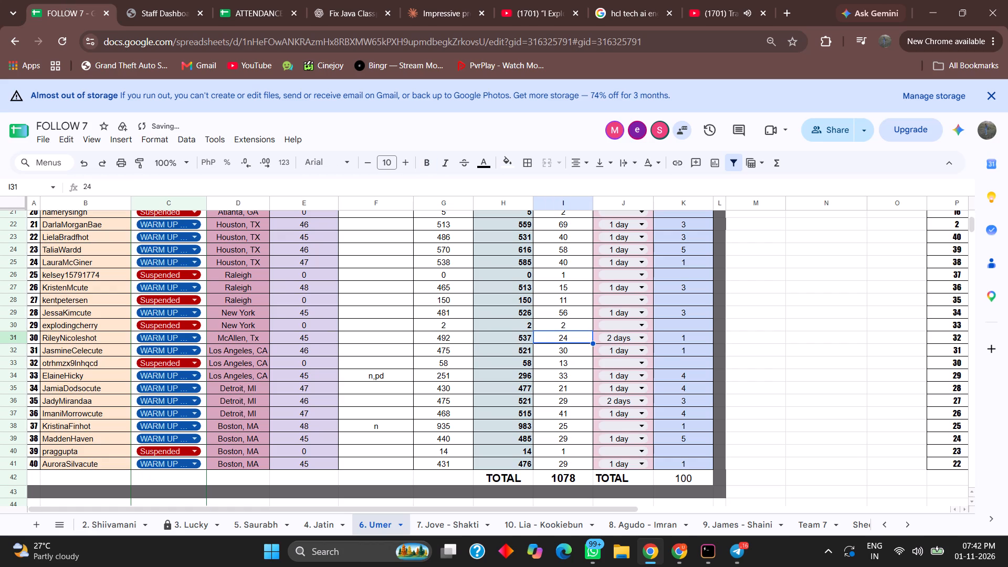
{"action": "type", "text": "25"}
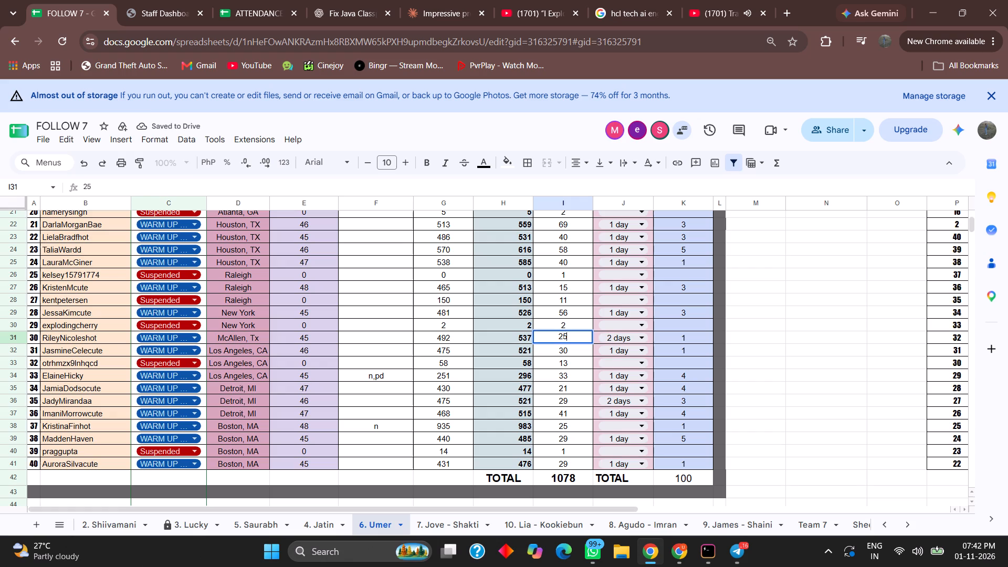
{"action": "key", "text": "Right"}
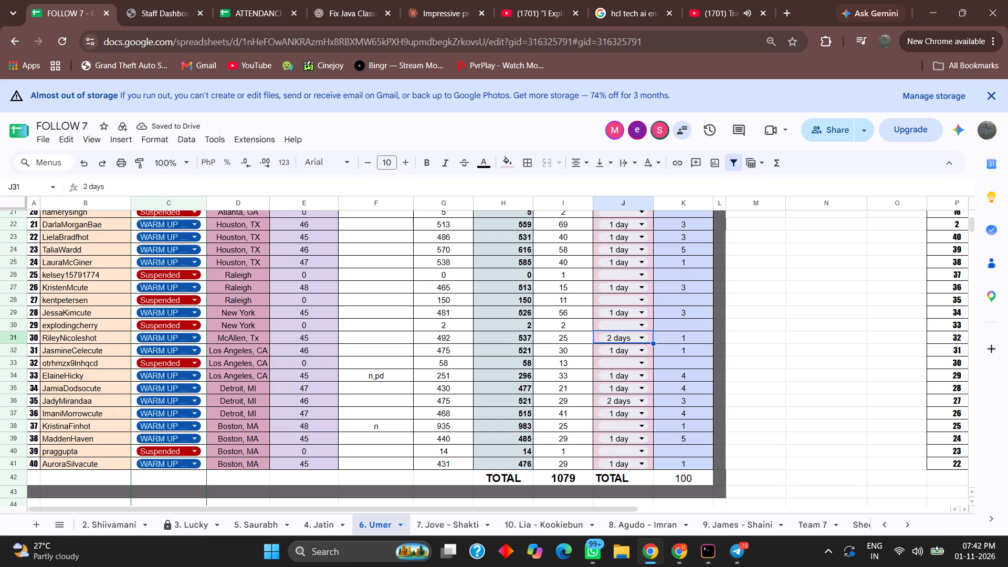
{"action": "left_click", "coordinate": [630, 339]}
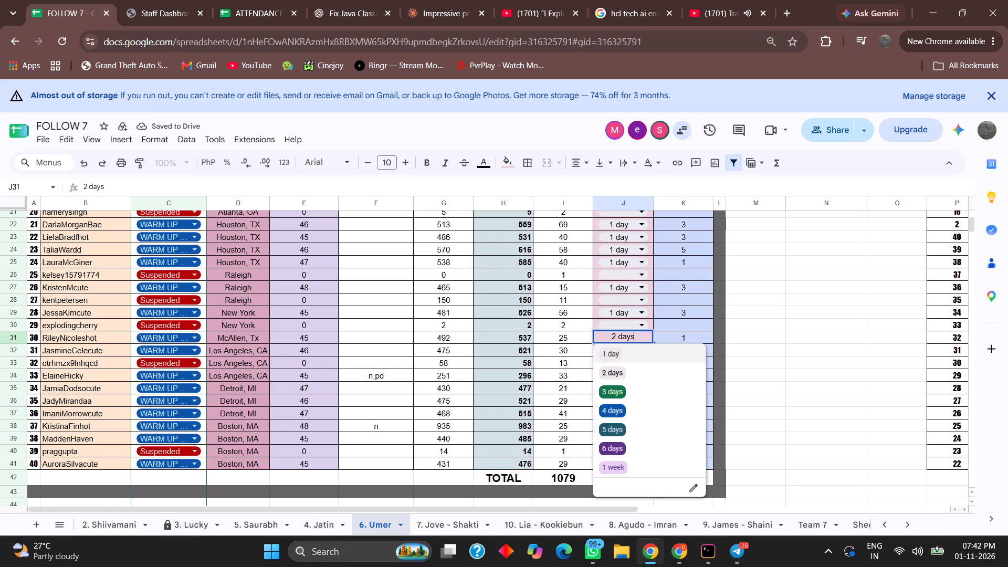
{"action": "left_click", "coordinate": [631, 353]}
{"action": "left_click", "coordinate": [665, 341]}
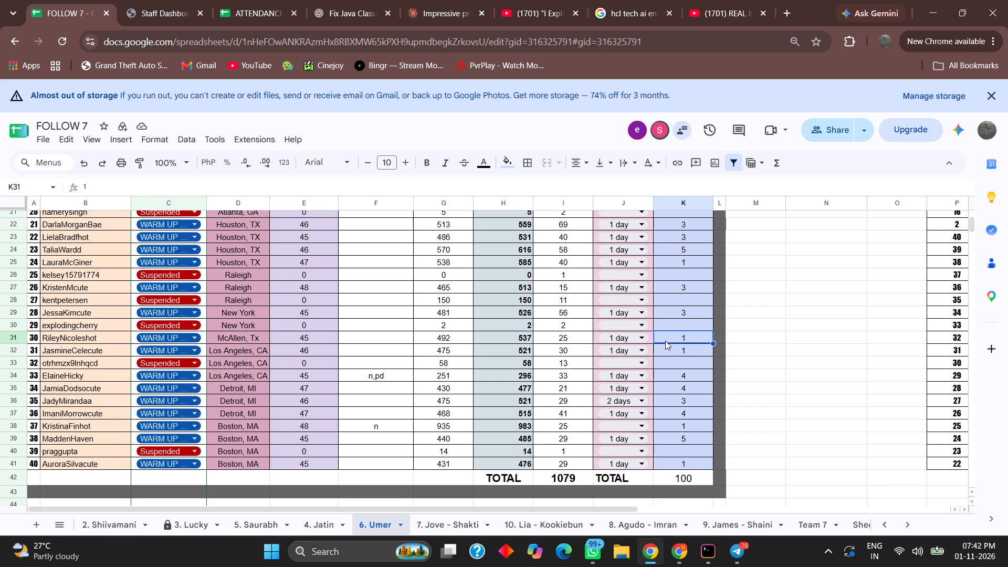
{"action": "key", "text": "Left"}
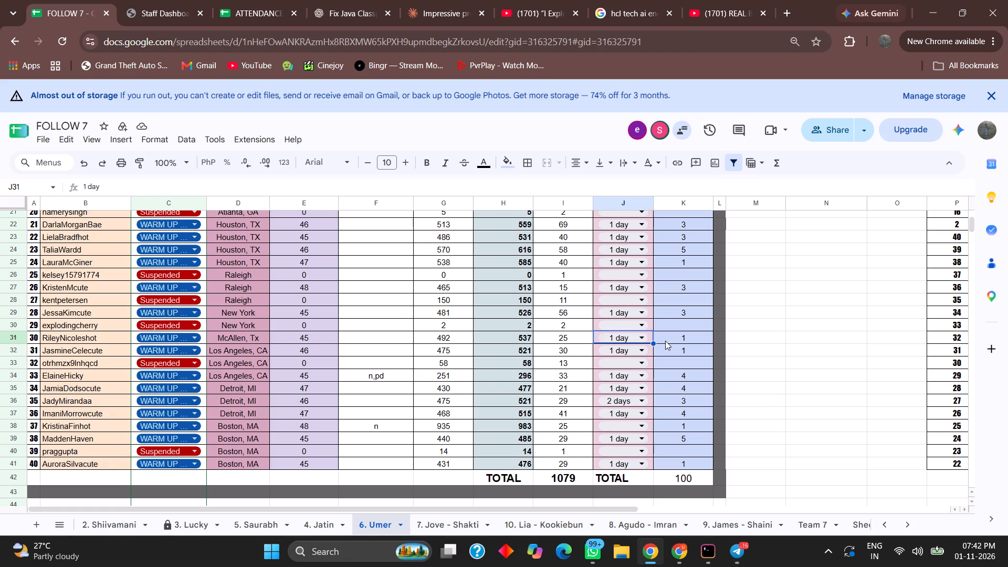
{"action": "key", "text": "Left"}
{"action": "key", "text": "Left"}
{"action": "key", "text": "Left"}
{"action": "key", "text": "Left"}
{"action": "key", "text": "Left"}
{"action": "key", "text": "Left"}
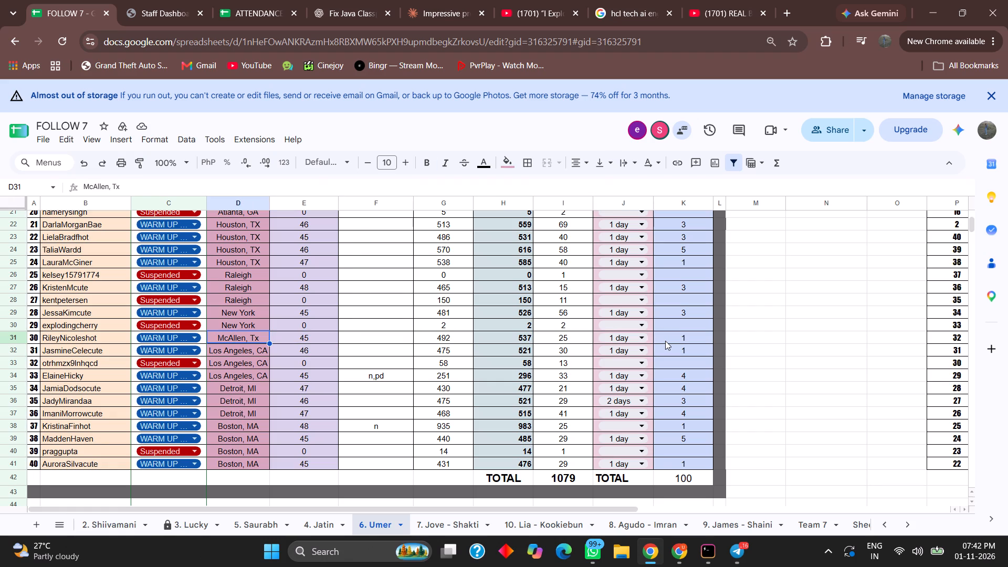
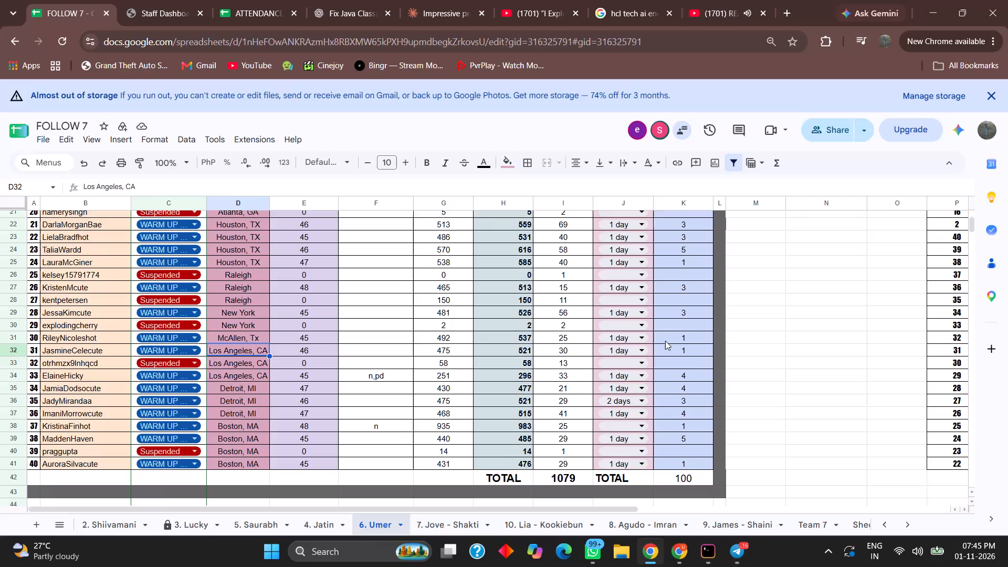
{"action": "key", "text": "Right"}
{"action": "key", "text": "Right"}
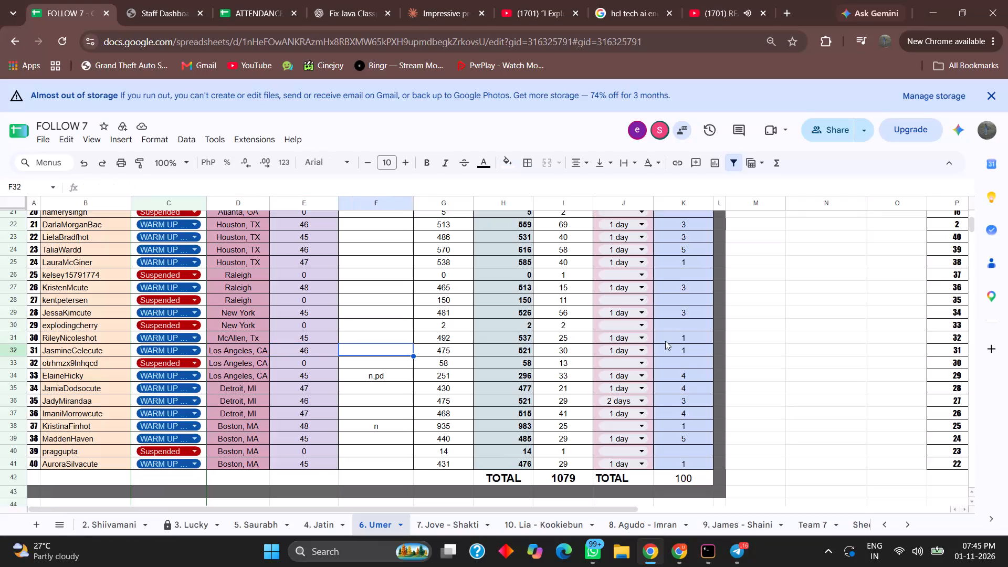
{"action": "key", "text": "Right"}
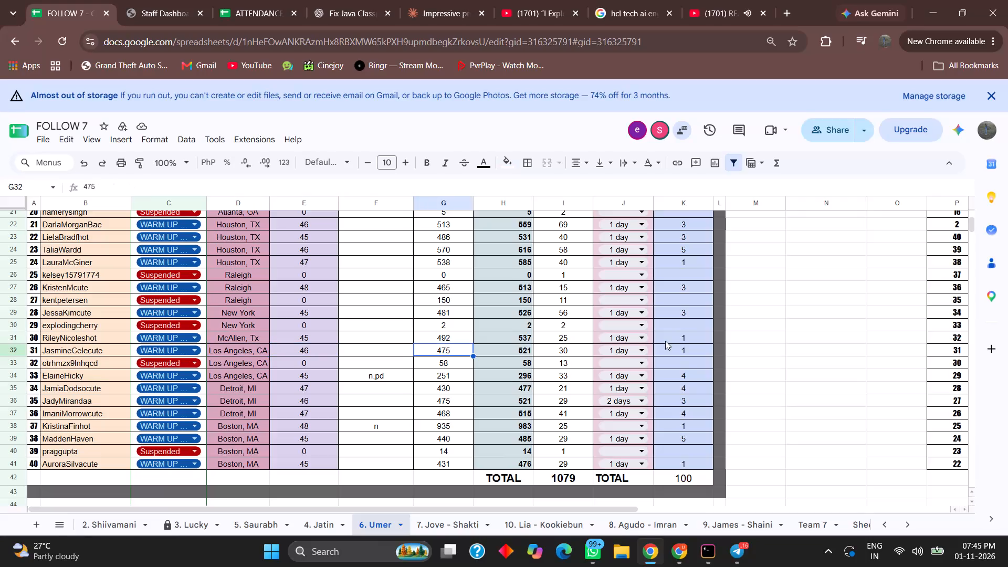
{"action": "type", "text": "51"}
{"action": "key", "text": "3"}
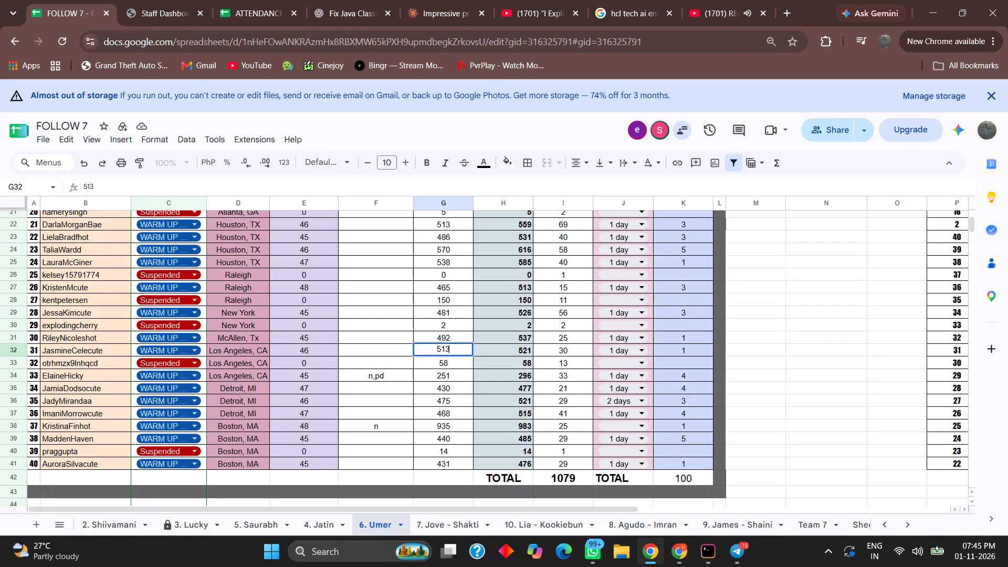
{"action": "key", "text": "Right"}
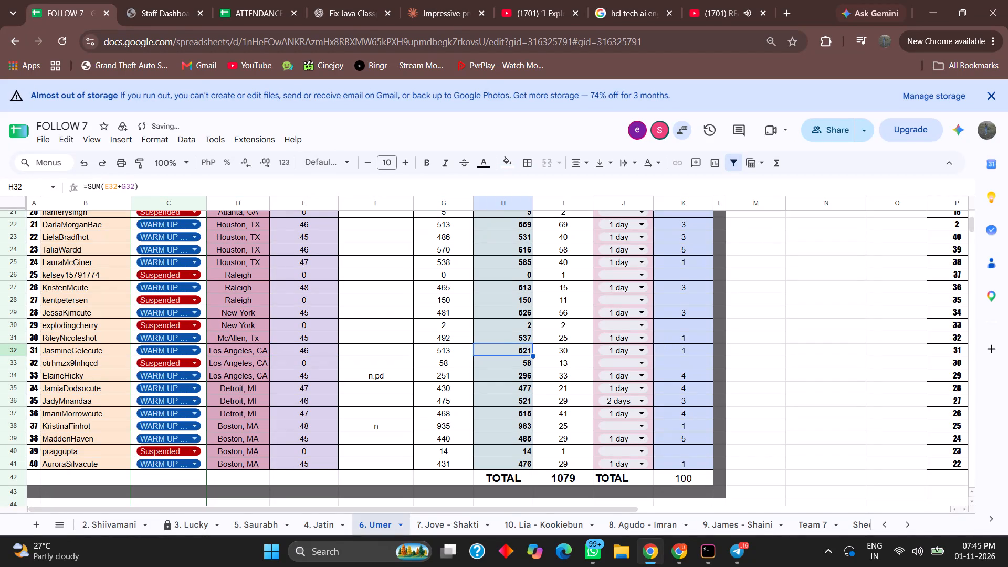
{"action": "key", "text": "Right"}
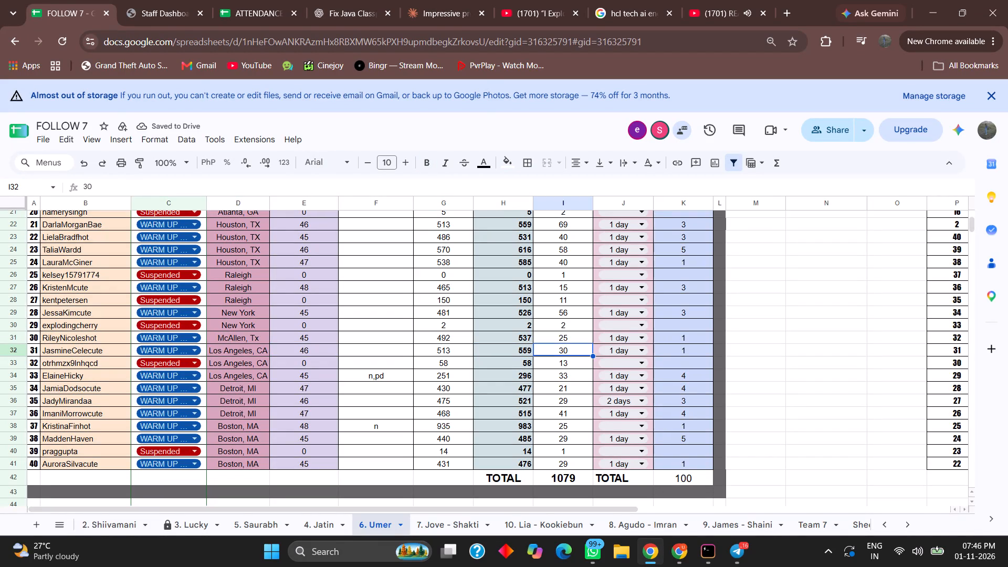
{"action": "type", "text": "32"}
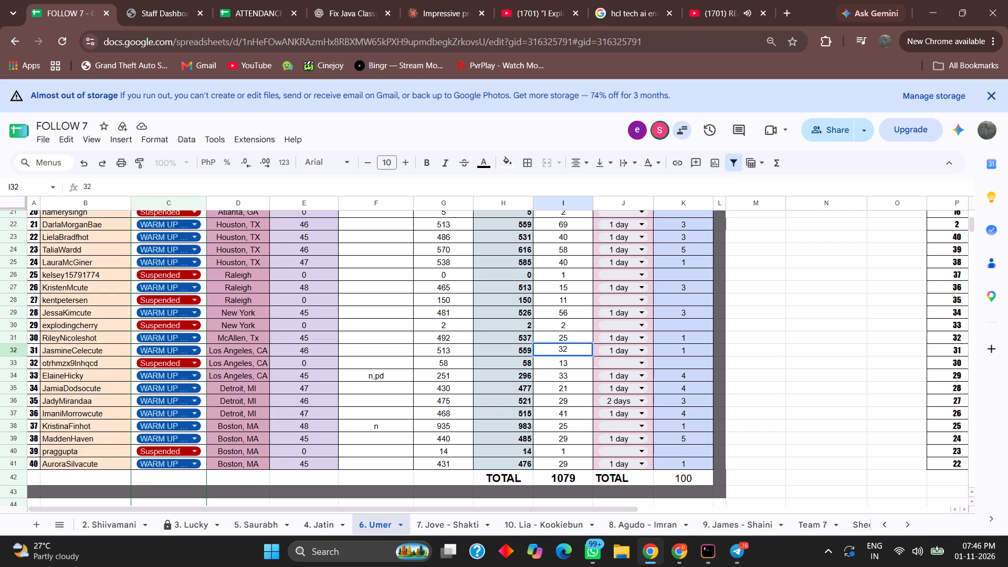
{"action": "key", "text": "Right"}
{"action": "key", "text": "Right"}
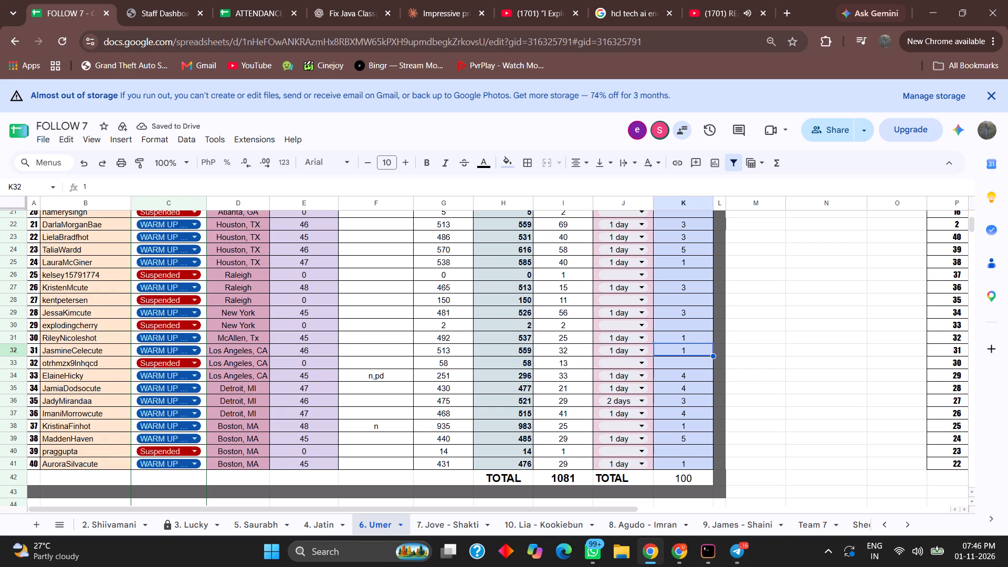
{"action": "key", "text": "2"}
{"action": "key", "text": "Left"}
{"action": "key", "text": "Left"}
{"action": "key", "text": "Left"}
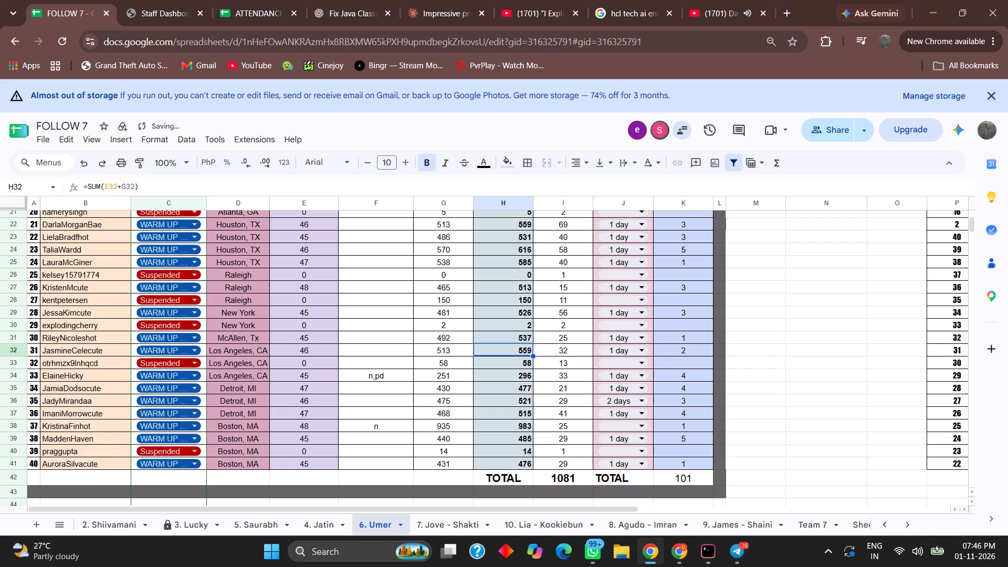
{"action": "key", "text": "Left"}
{"action": "key", "text": "Left"}
{"action": "key", "text": "Left"}
{"action": "key", "text": "Left"}
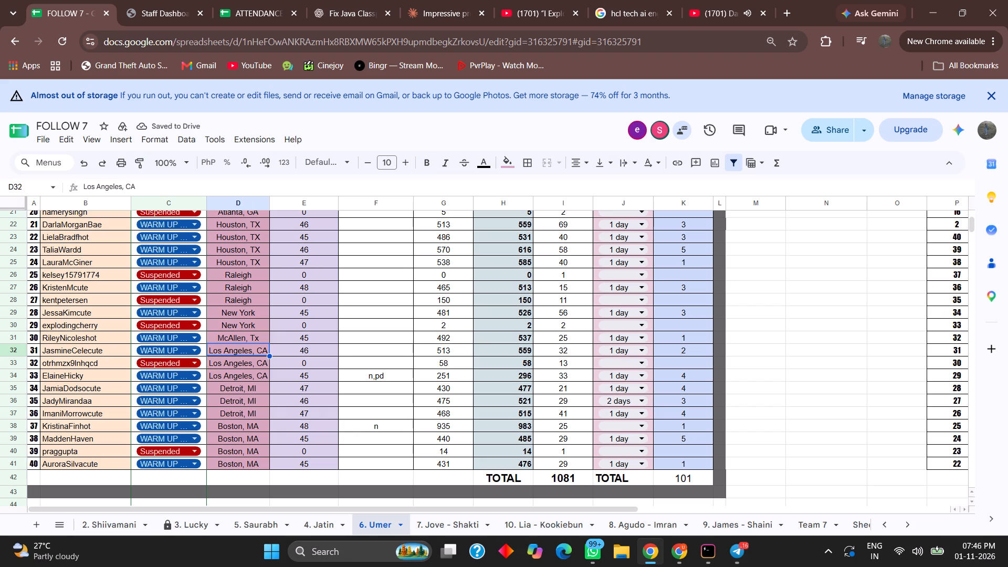
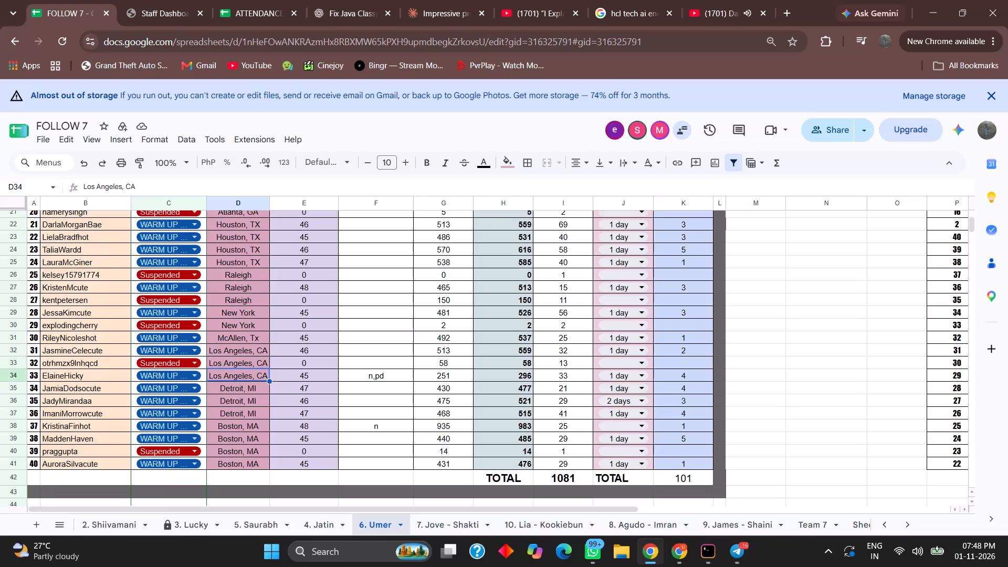
{"action": "key", "text": "Down"}
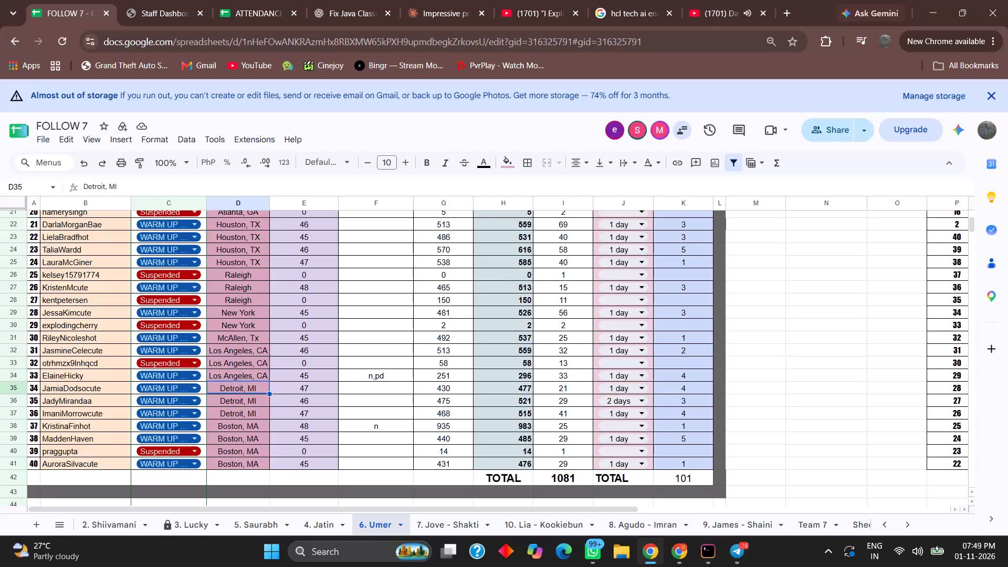
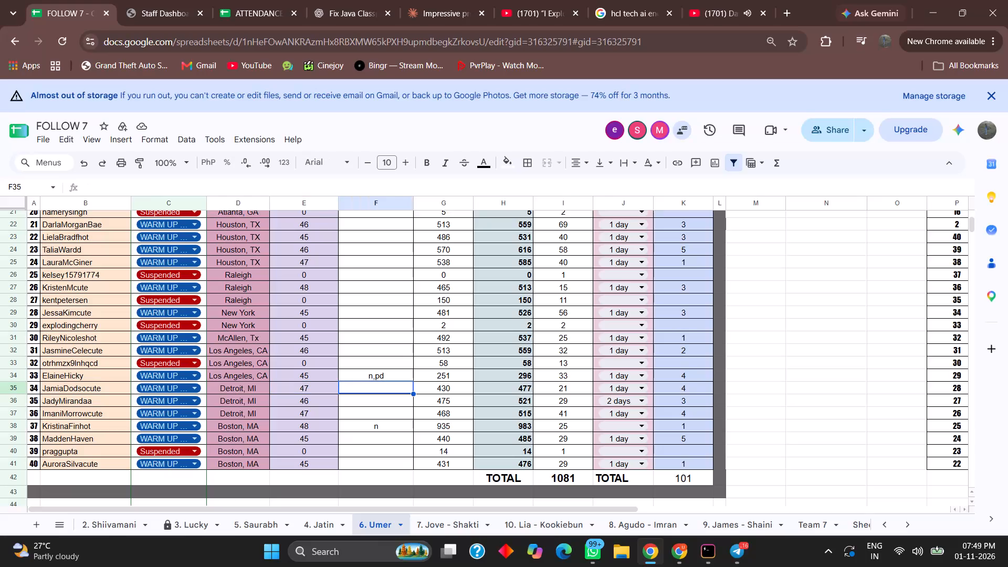
{"action": "key", "text": "Right"}
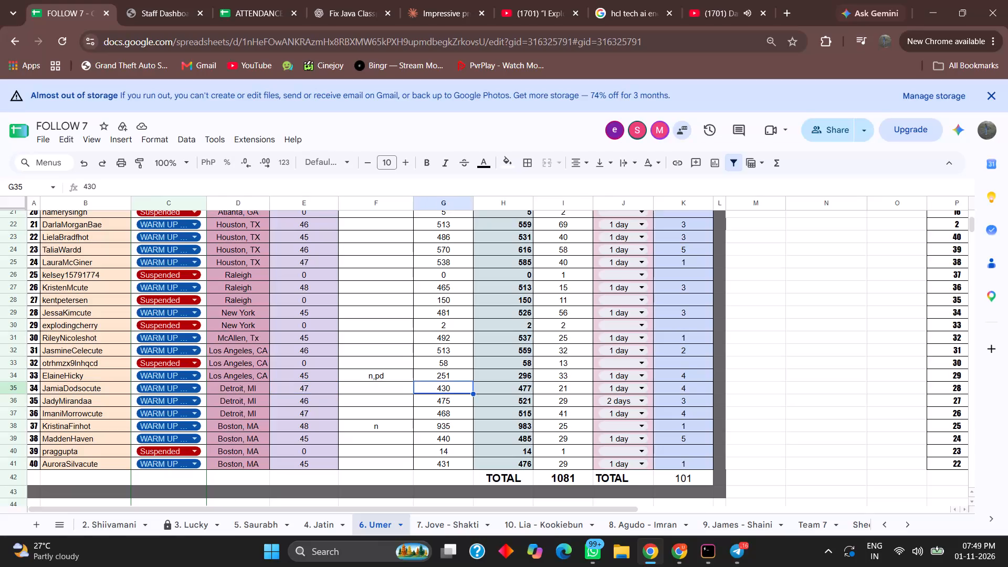
{"action": "type", "text": "47"}
{"action": "key", "text": "2"}
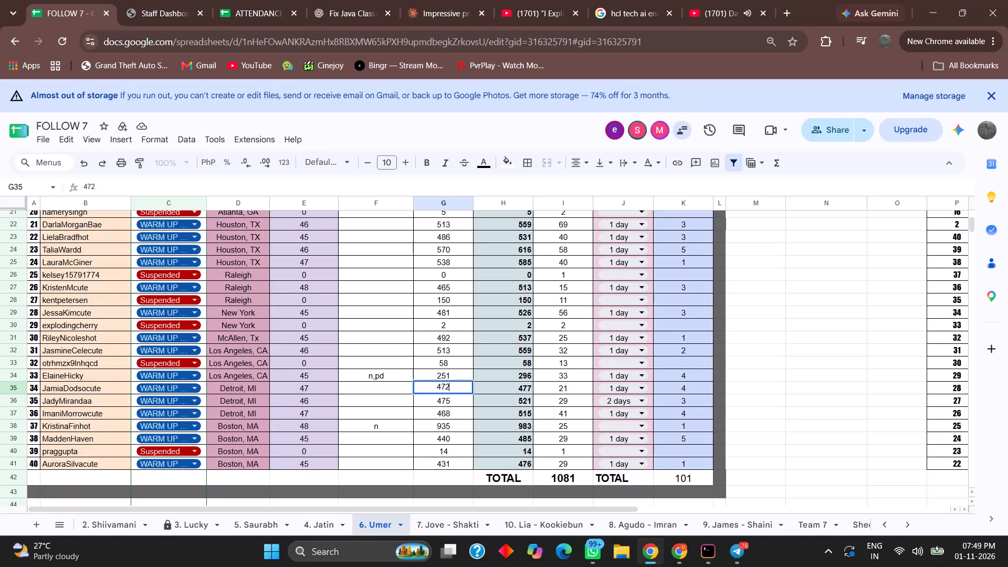
{"action": "key", "text": "Right"}
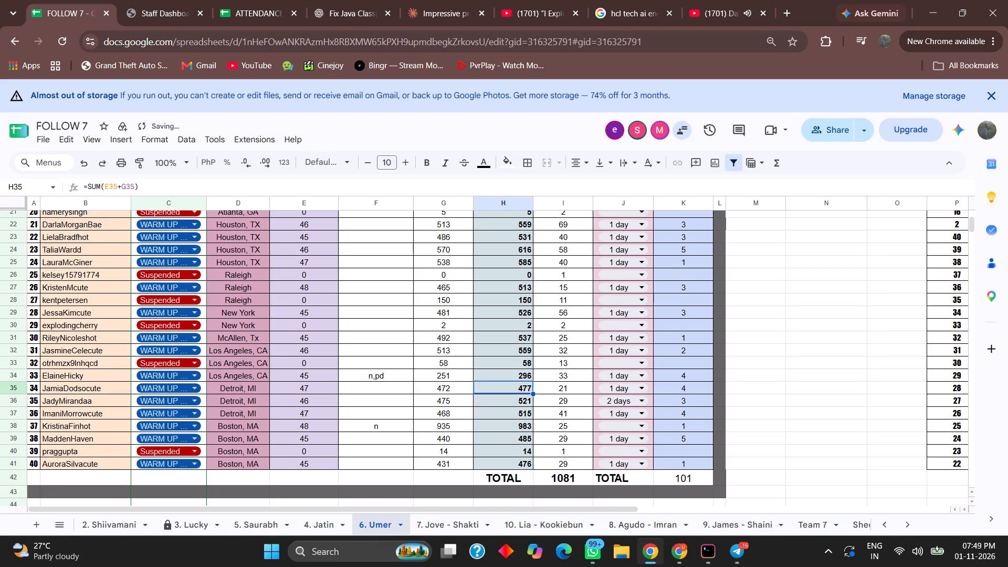
{"action": "key", "text": "Right"}
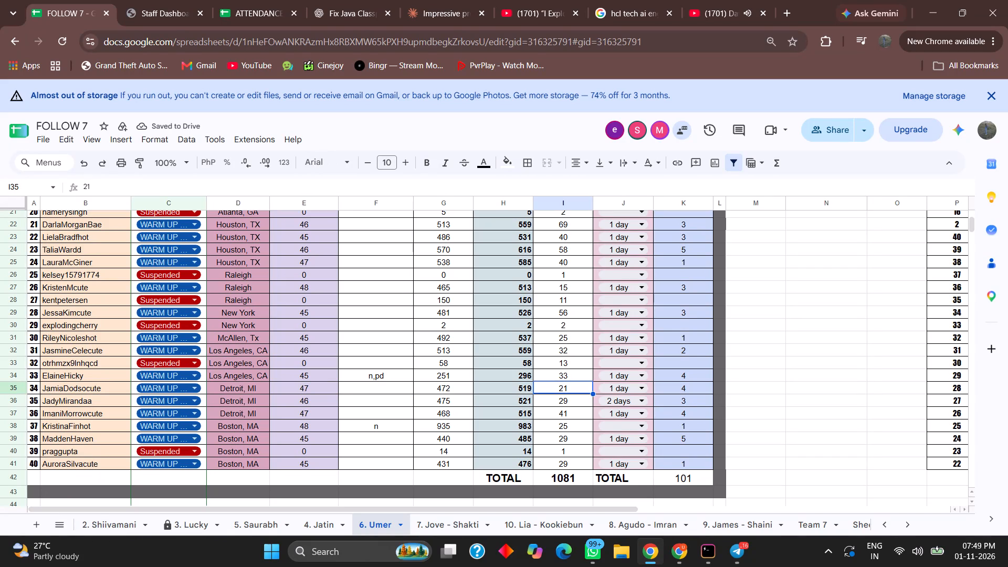
{"action": "type", "text": "25"}
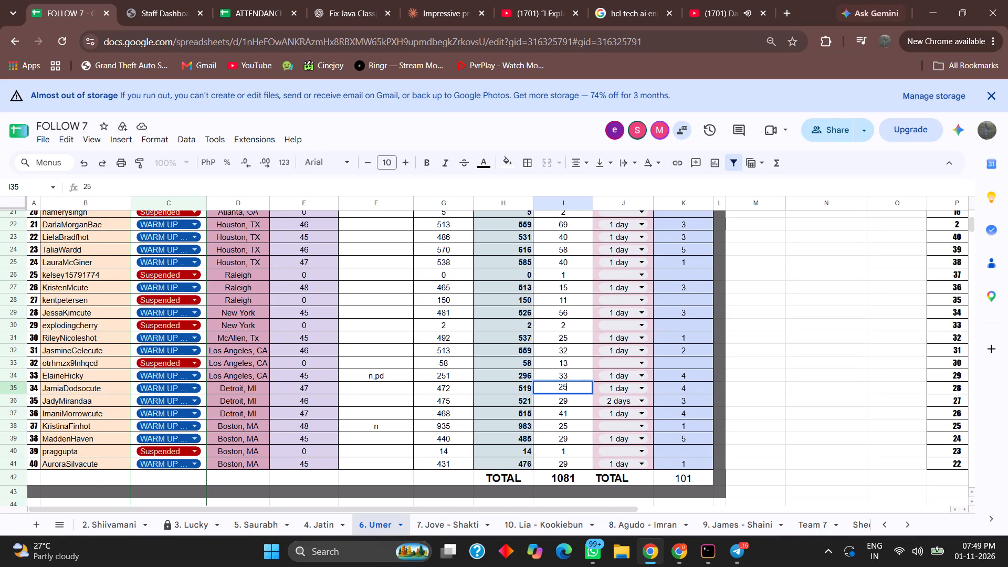
{"action": "key", "text": "Right"}
{"action": "key", "text": "Right"}
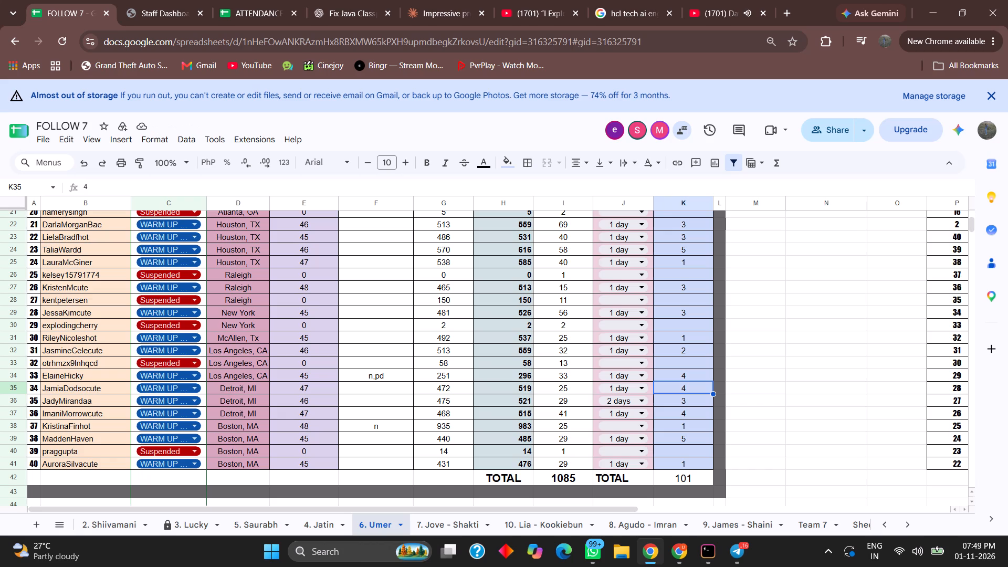
Return to the location cell in column D of row 35.
{"action": "key", "text": "Left"}
{"action": "key", "text": "Left"}
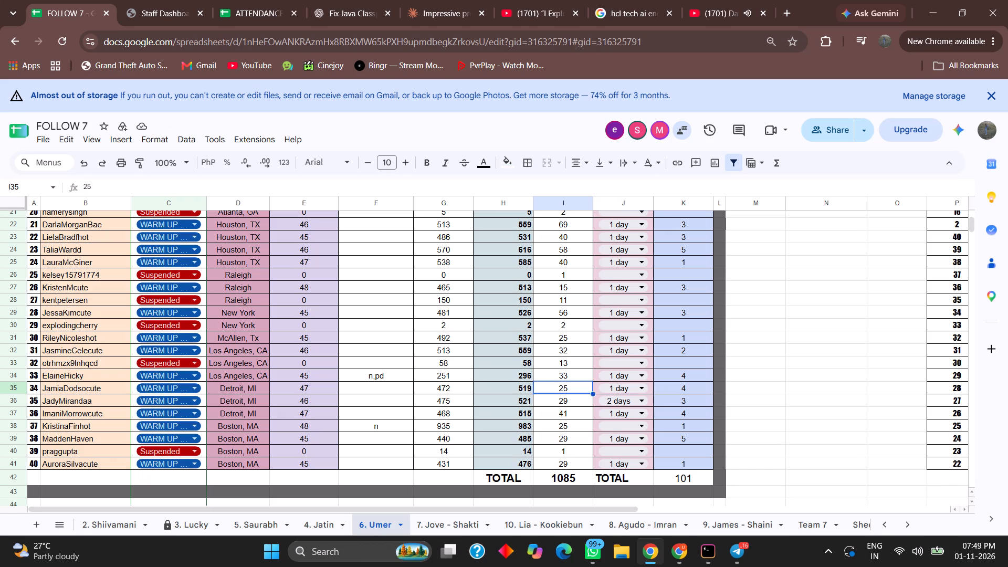
{"action": "key", "text": "Left"}
{"action": "key", "text": "Left"}
{"action": "key", "text": "Left"}
{"action": "key", "text": "Left"}
{"action": "key", "text": "Left"}
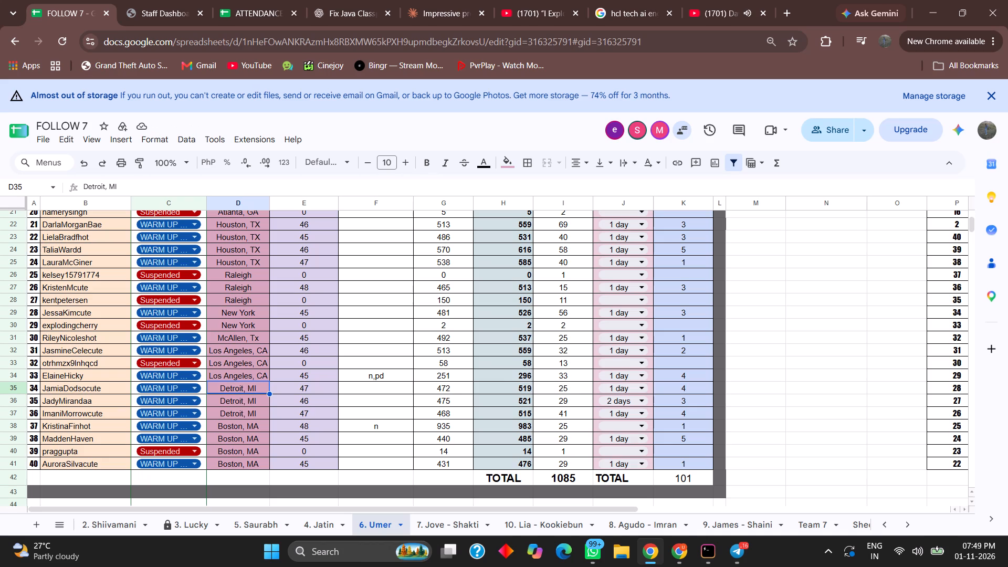
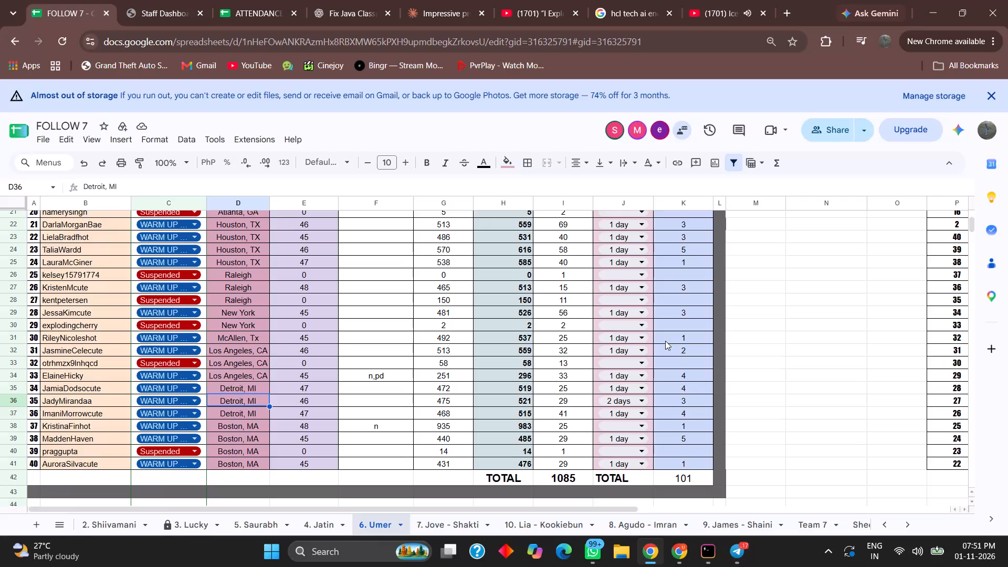
{"action": "key", "text": "Right"}
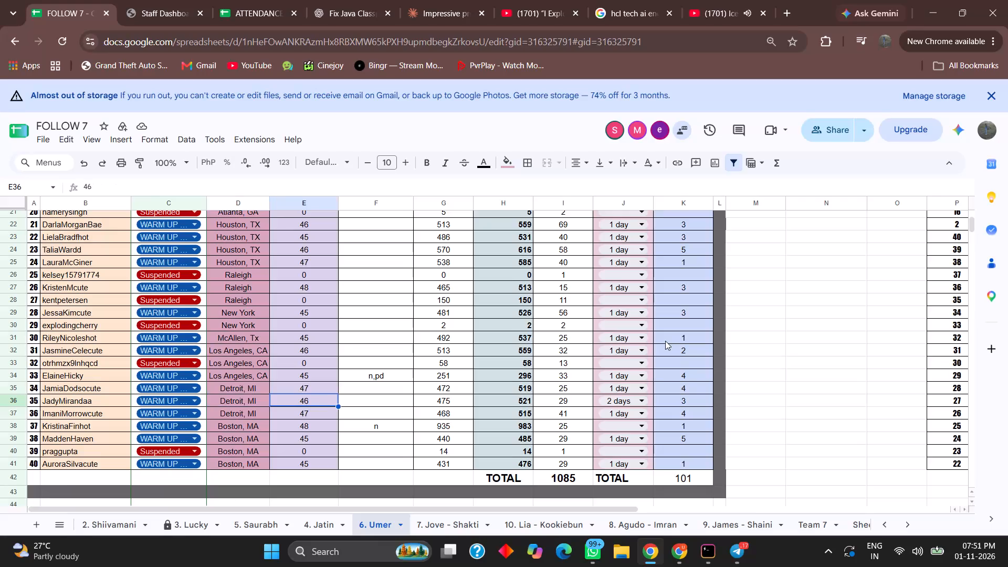
{"action": "key", "text": "Right"}
{"action": "key", "text": "Right"}
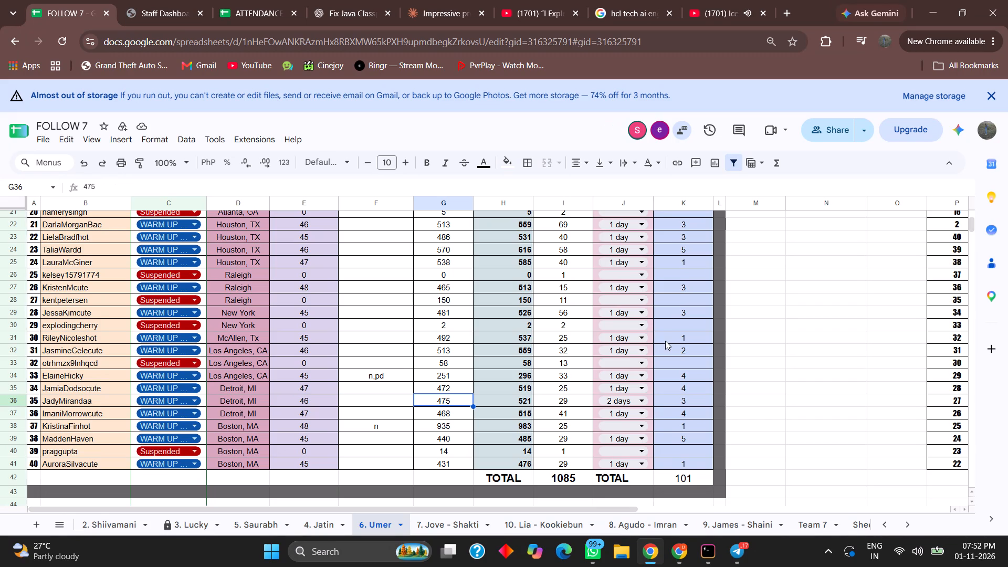
{"action": "type", "text": "520"}
{"action": "key", "text": "Right"}
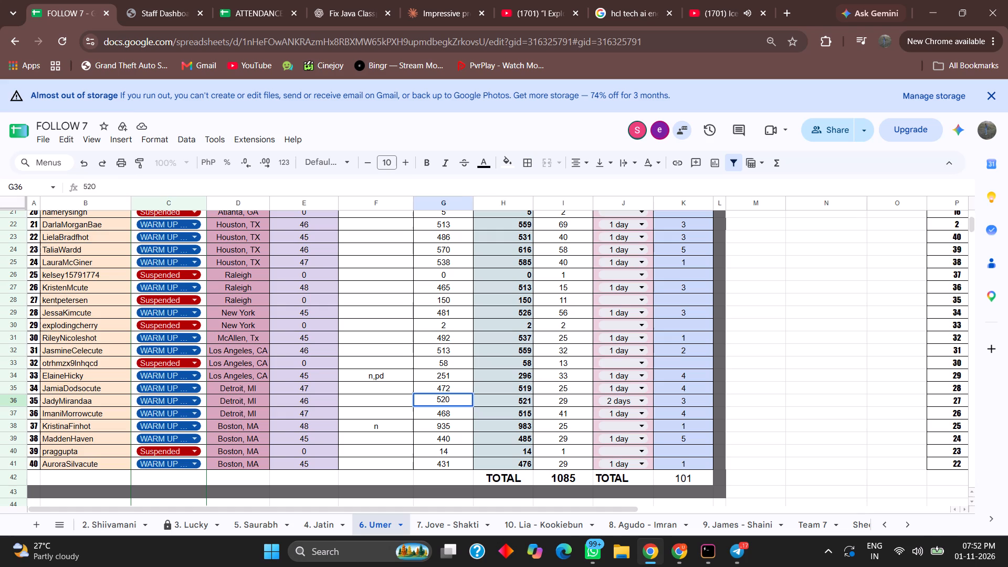
{"action": "key", "text": "Right"}
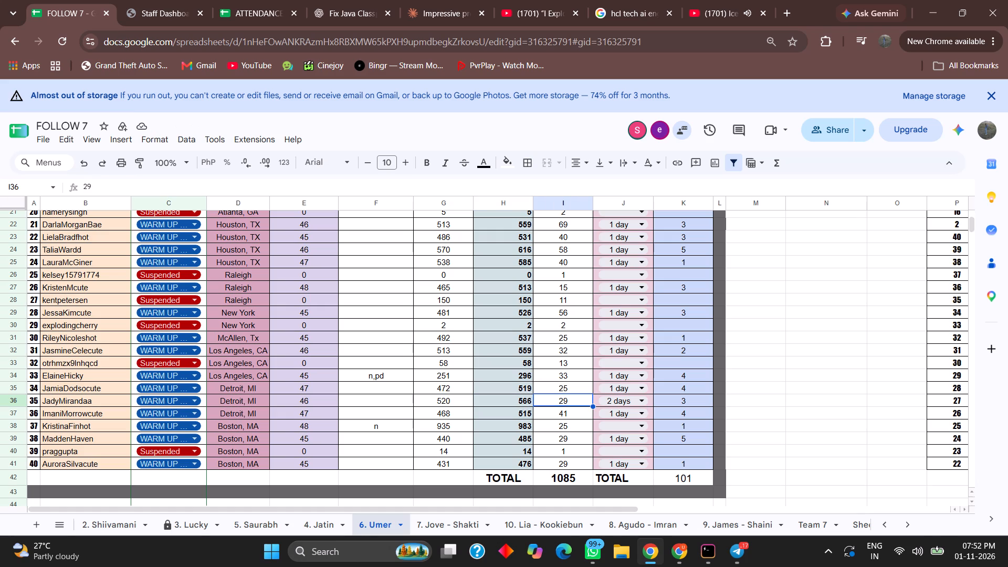
{"action": "key", "text": "Left"}
{"action": "key", "text": "Left"}
{"action": "key", "text": "Left"}
{"action": "key", "text": "Left"}
{"action": "key", "text": "Left"}
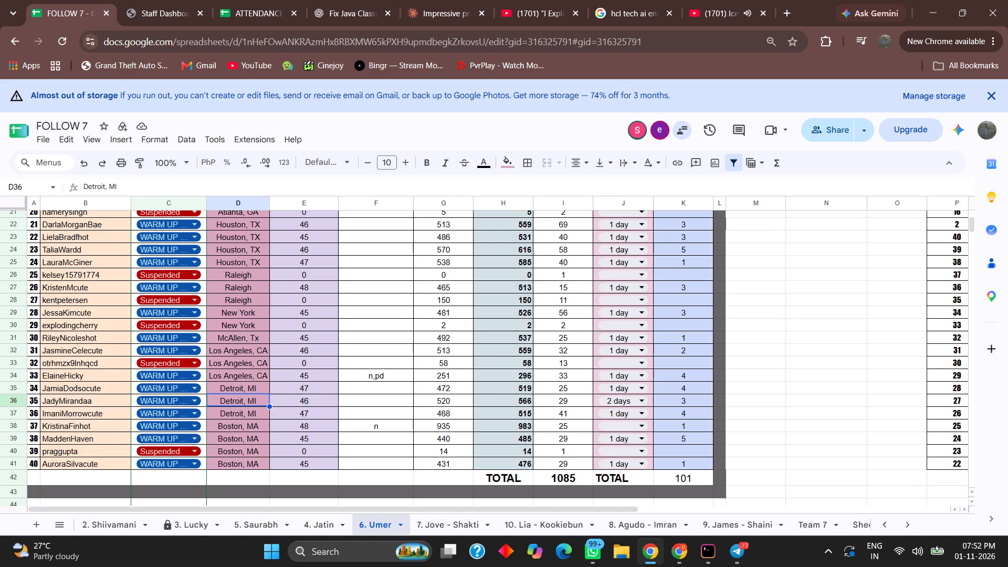
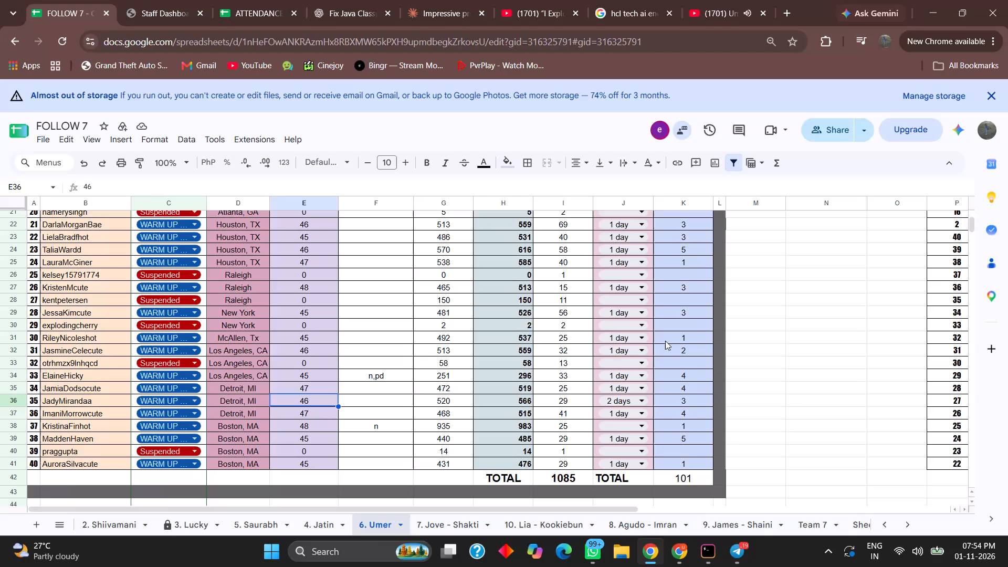
{"action": "key", "text": "Left"}
{"action": "key", "text": "Down"}
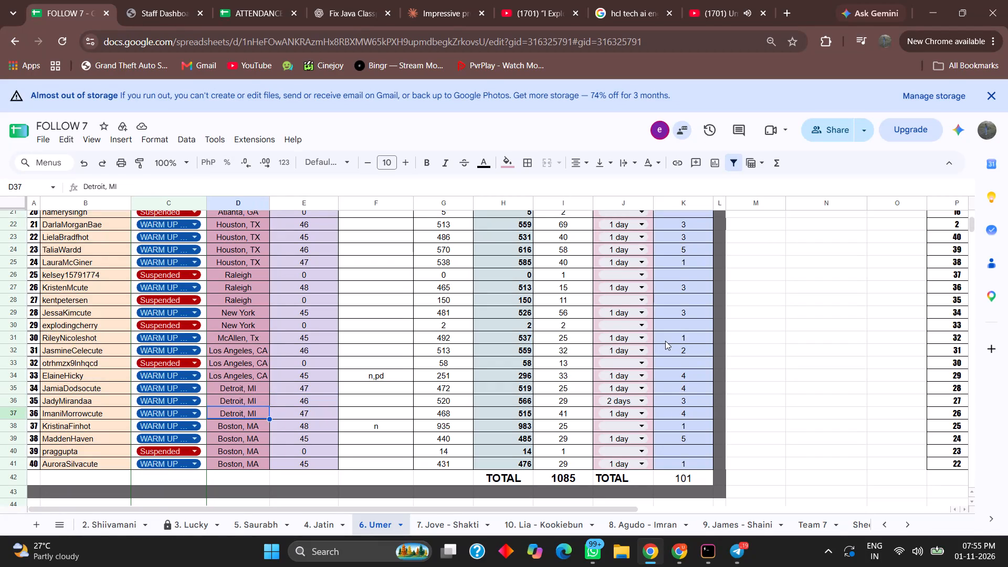
{"action": "key", "text": "Right"}
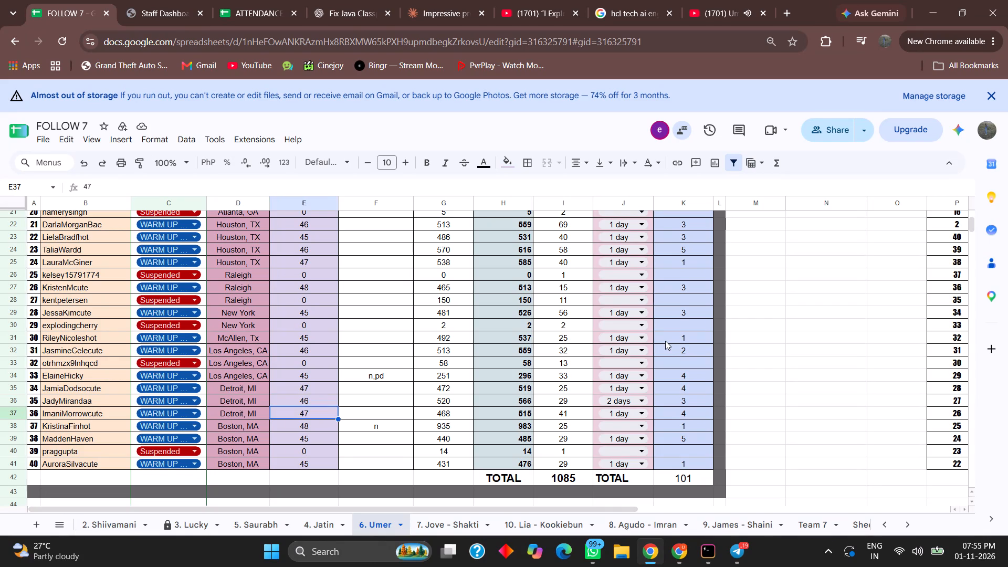
{"action": "key", "text": "Right"}
{"action": "key", "text": "Right"}
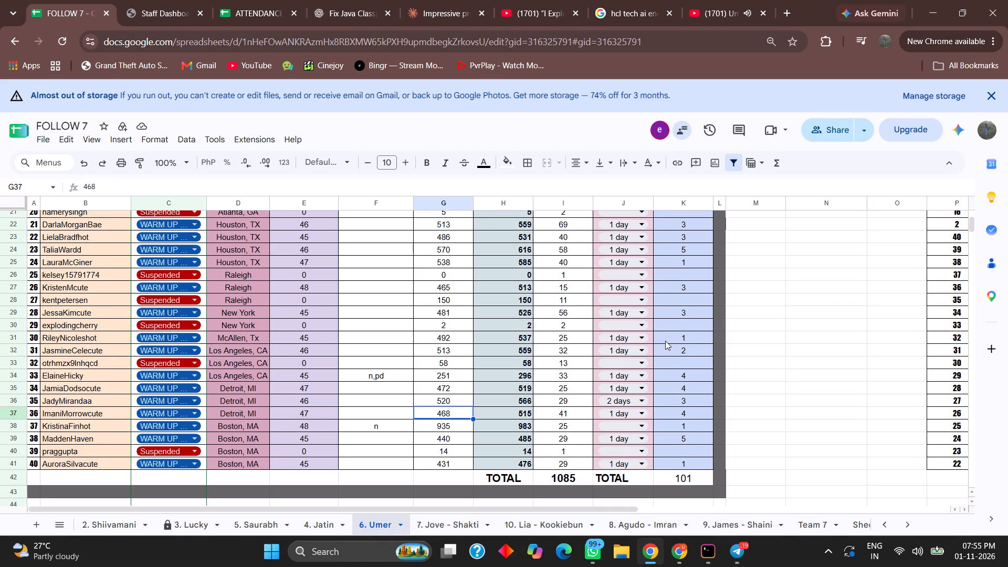
{"action": "key", "text": "5"}
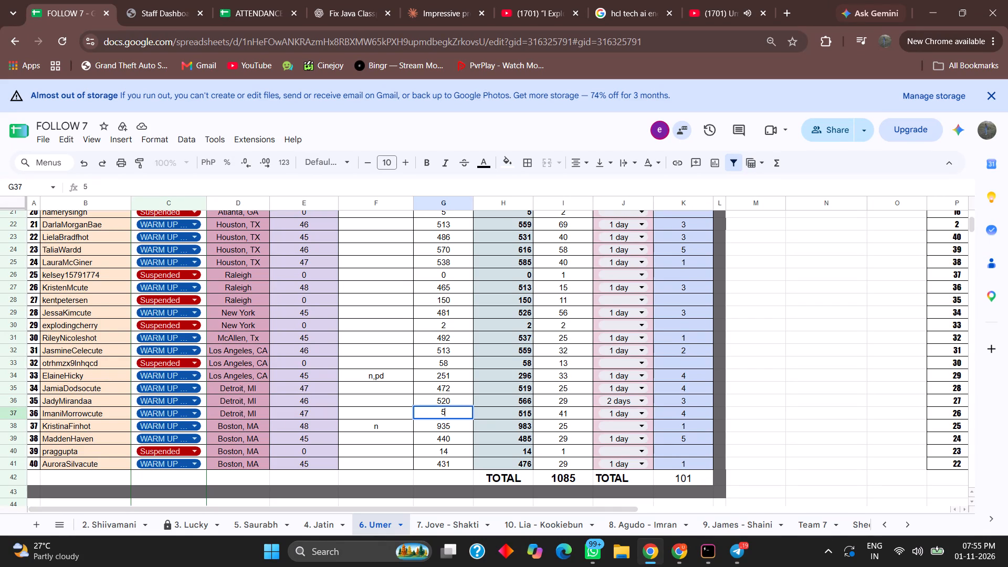
{"action": "key", "text": "0"}
{"action": "key", "text": "6"}
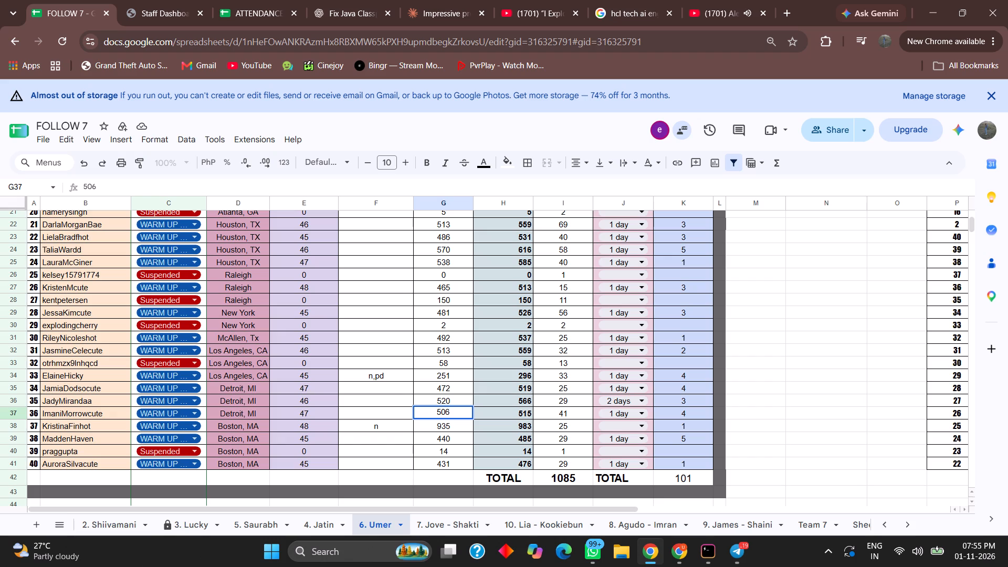
{"action": "key", "text": "7"}
{"action": "key", "text": "BackSpace"}
{"action": "key", "text": "BackSpace"}
{"action": "key", "text": "7"}
{"action": "key", "text": "Right"}
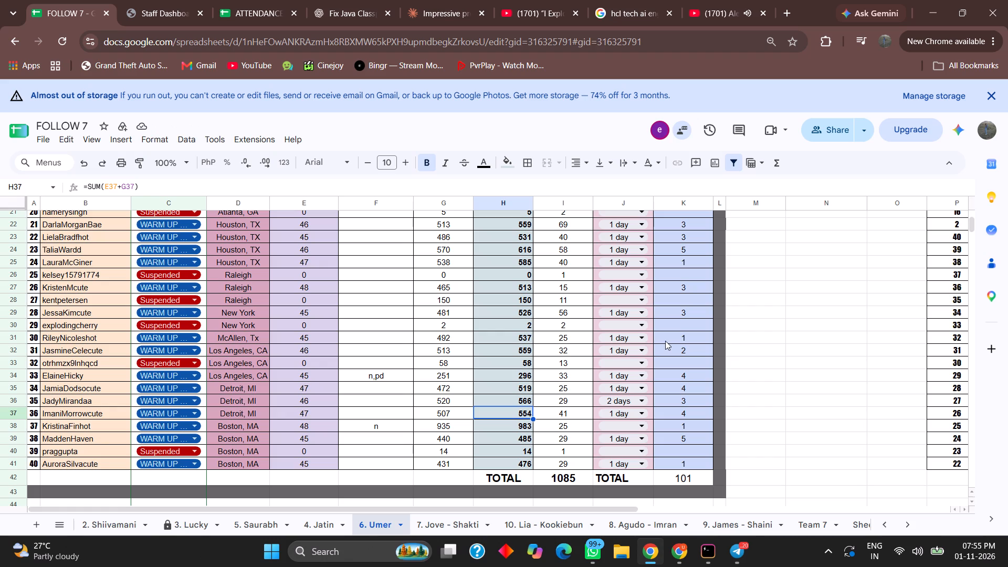
In row 37, set the column I figure to 44 and the column K figure to 3, ending on the location cell in column D.
{"action": "key", "text": "Right"}
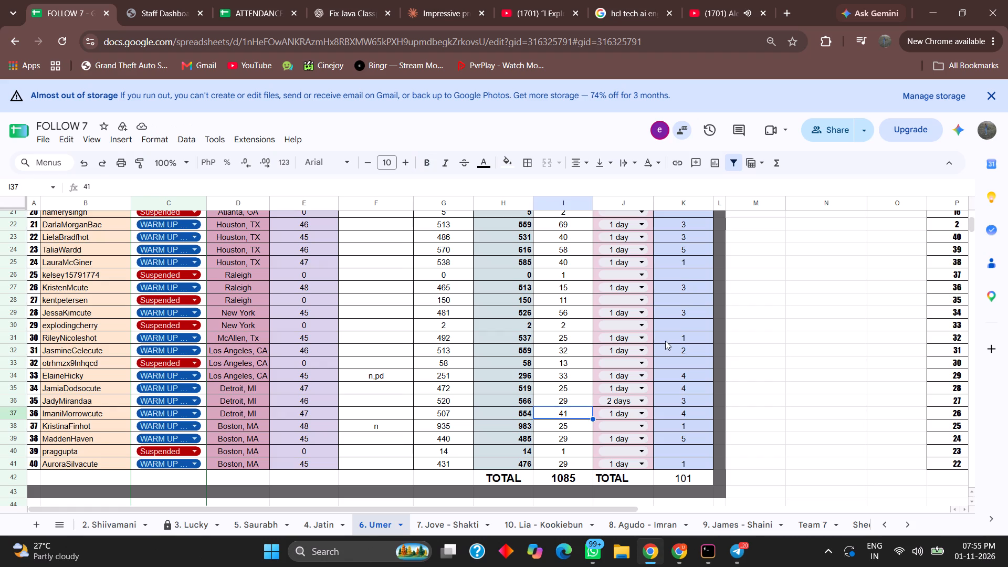
{"action": "type", "text": "44"}
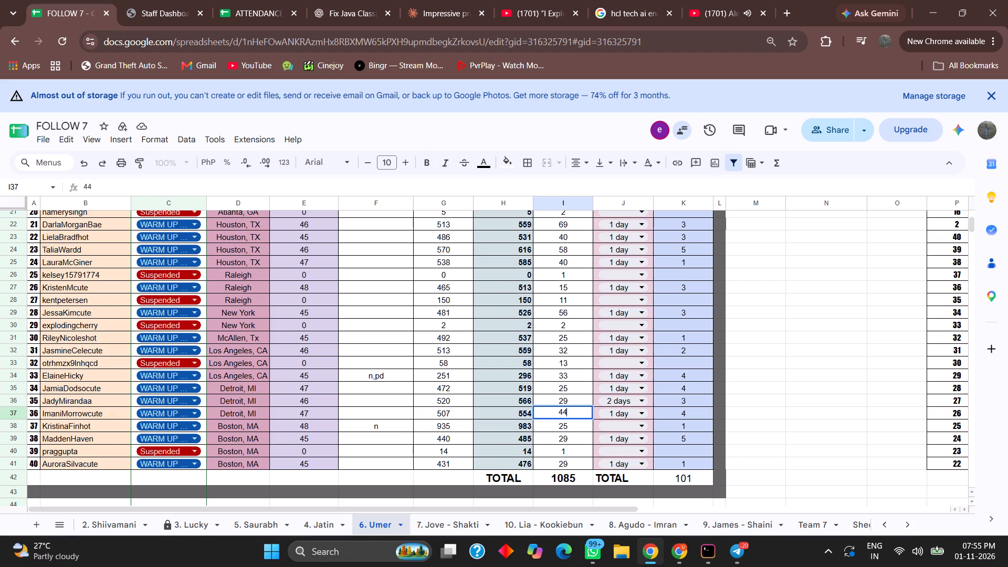
{"action": "key", "text": "Right"}
{"action": "key", "text": "Right"}
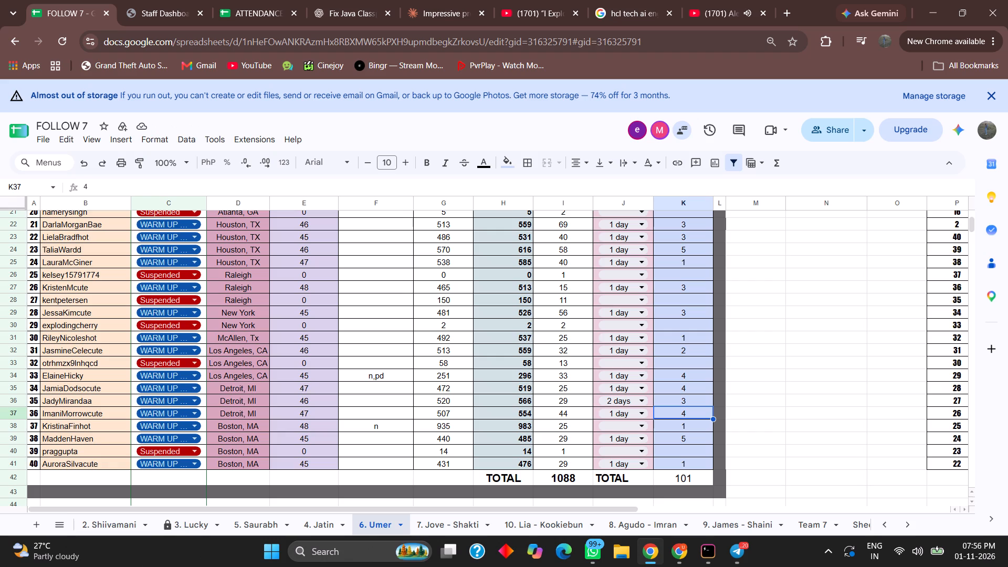
{"action": "key", "text": "3"}
{"action": "key", "text": "Left"}
{"action": "key", "text": "Left"}
{"action": "key", "text": "Left"}
{"action": "key", "text": "Left"}
{"action": "key", "text": "Left"}
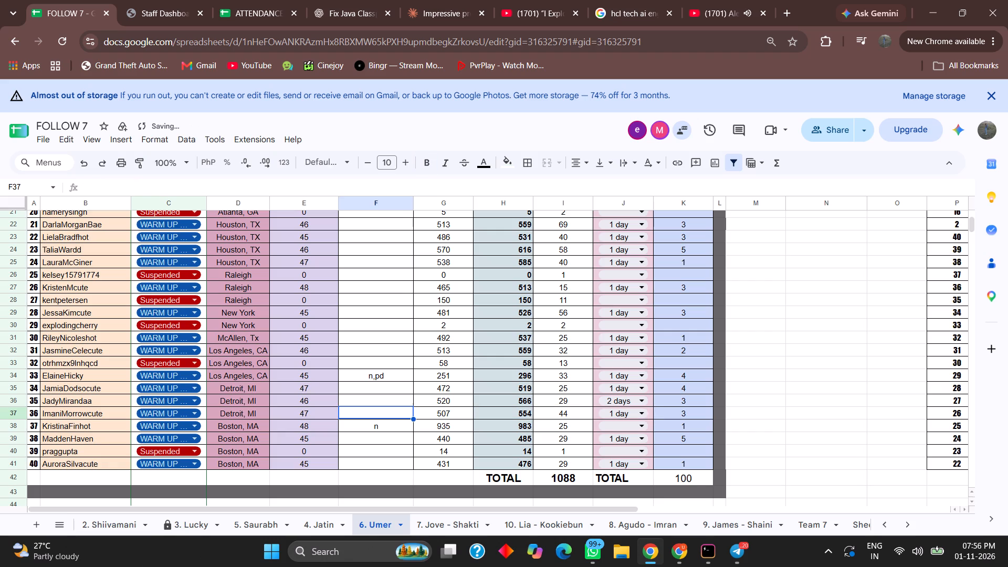
{"action": "key", "text": "Left"}
{"action": "key", "text": "Left"}
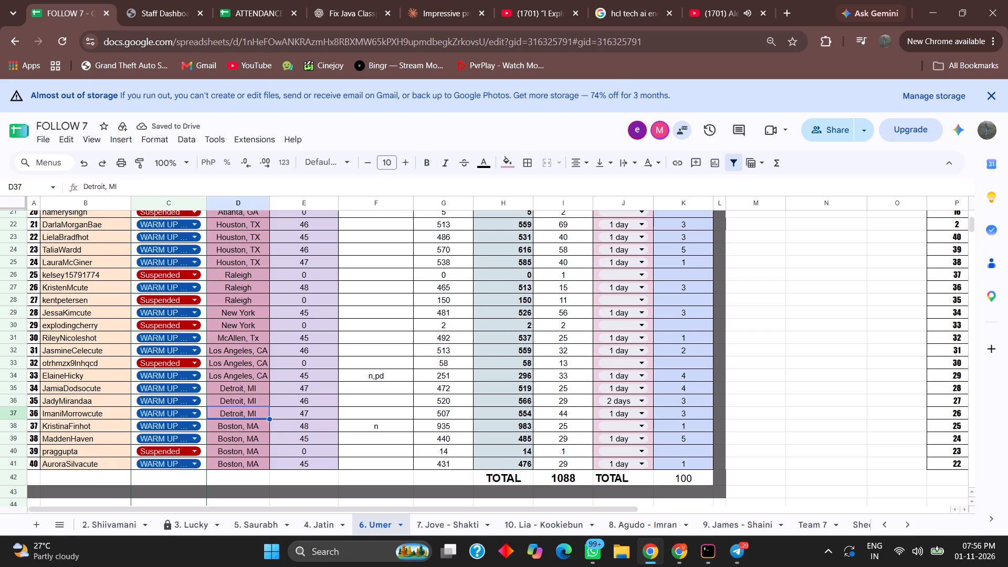
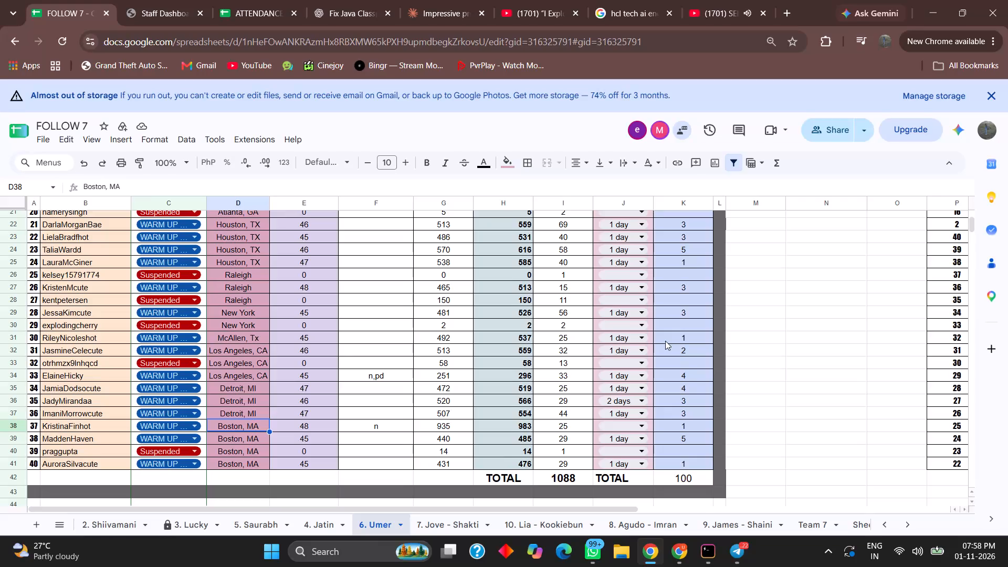
Move on to the location cell in column D of row 39 (MaddenHaven).
{"action": "key", "text": "Down"}
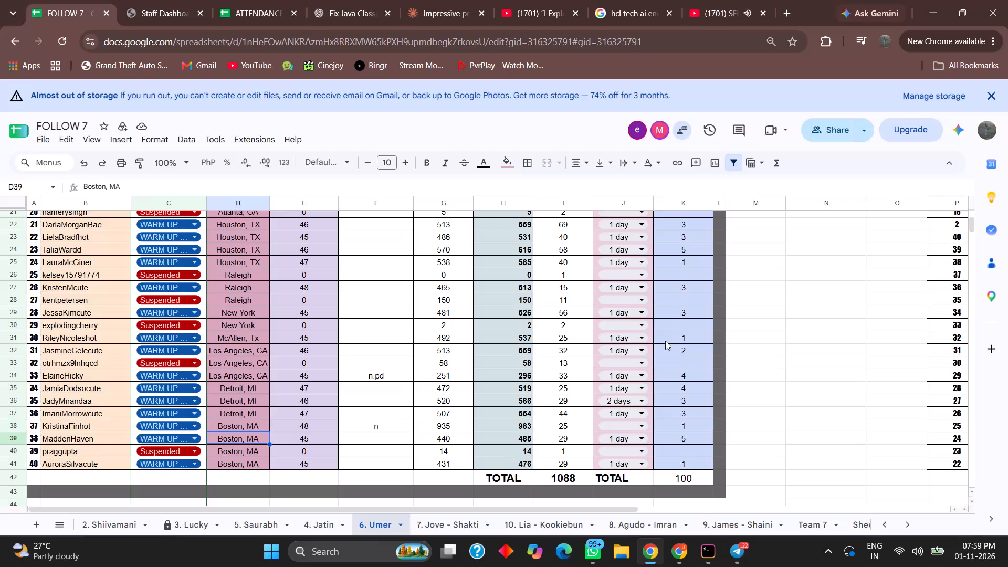
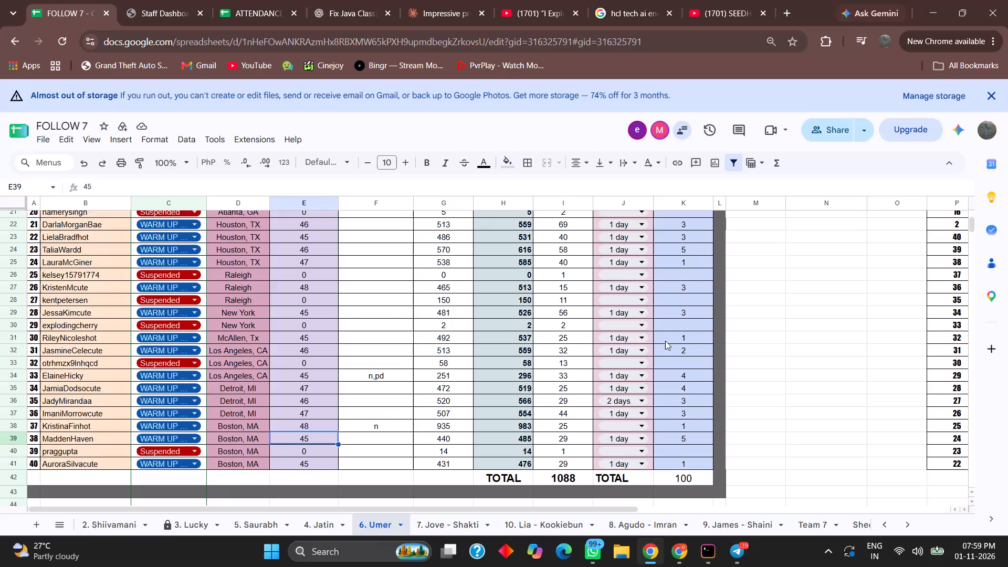
Update row 39 (MaddenHaven) with 484 in column G and 36 in column I.
{"action": "key", "text": "Right"}
{"action": "key", "text": "Right"}
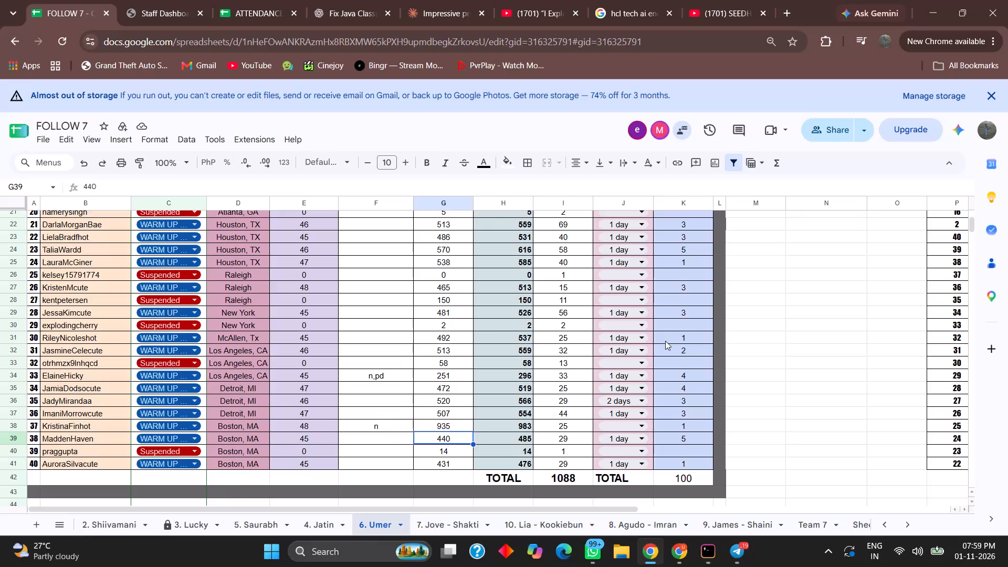
{"action": "key", "text": "4"}
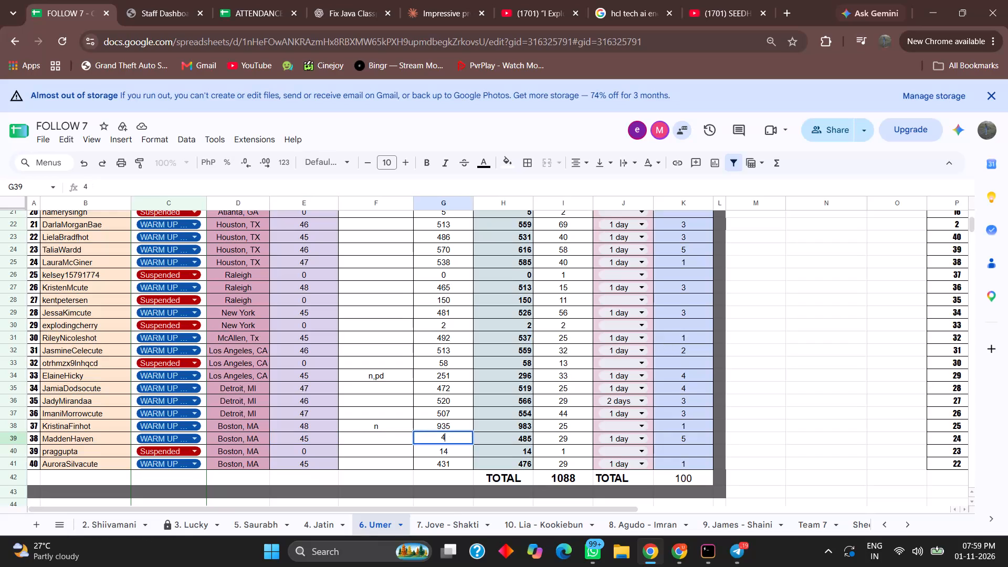
{"action": "type", "text": "84"}
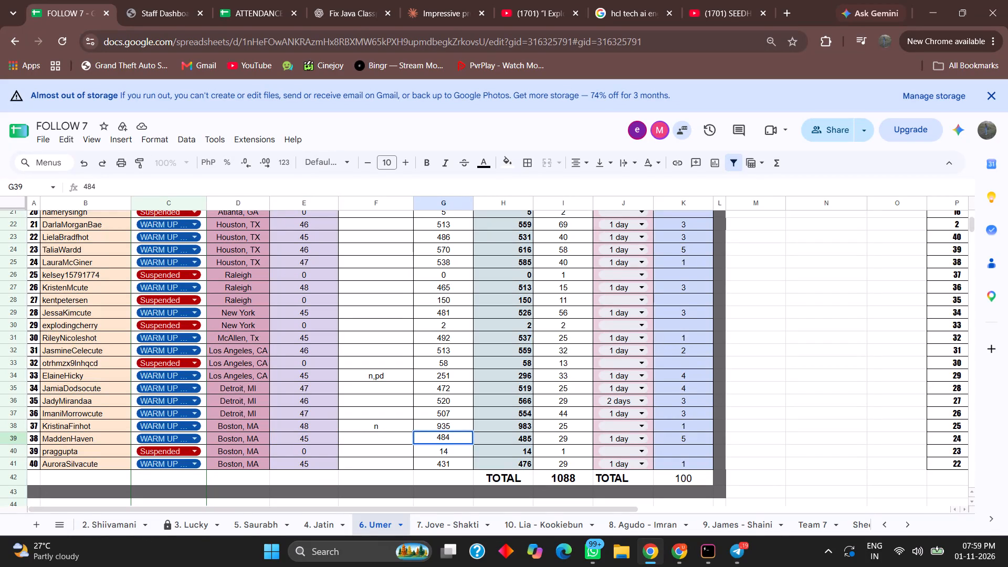
{"action": "key", "text": "Right"}
{"action": "key", "text": "Right"}
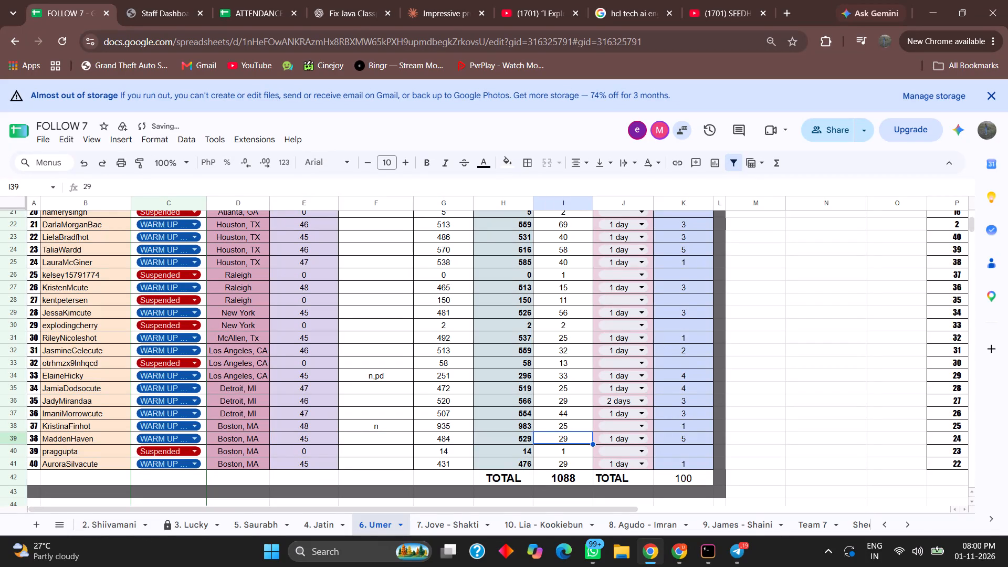
{"action": "type", "text": "36"}
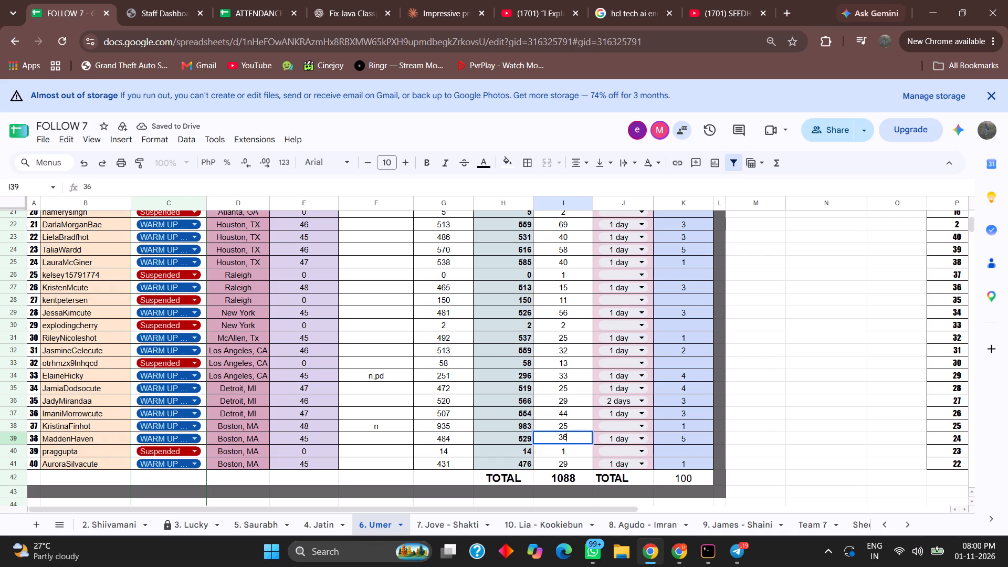
{"action": "key", "text": "Right"}
Set the column K count for MaddenHaven in row 39 to 6 and return to the row's location cell.
{"action": "key", "text": "Right"}
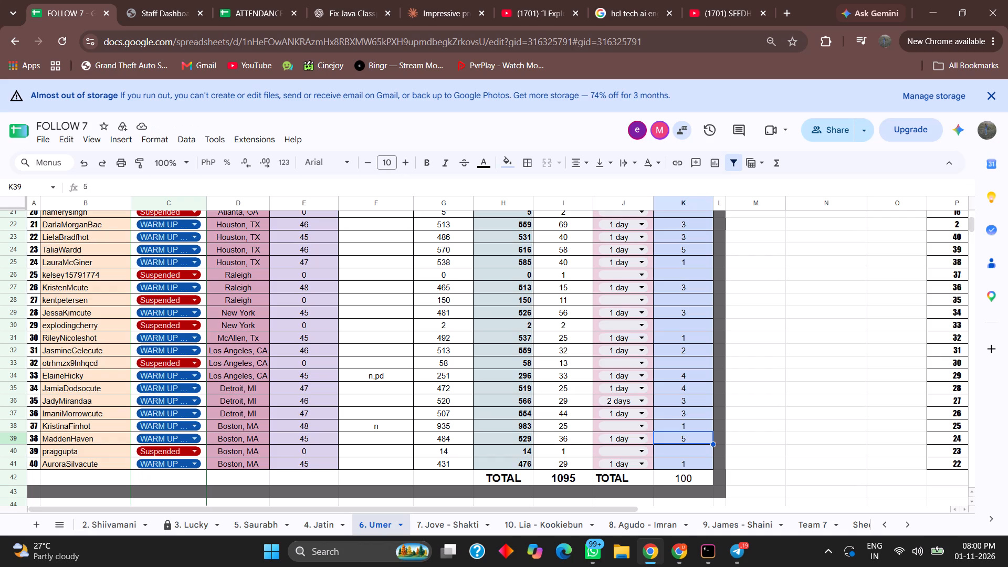
{"action": "key", "text": "6"}
{"action": "key", "text": "Left"}
{"action": "key", "text": "Left"}
{"action": "key", "text": "Left"}
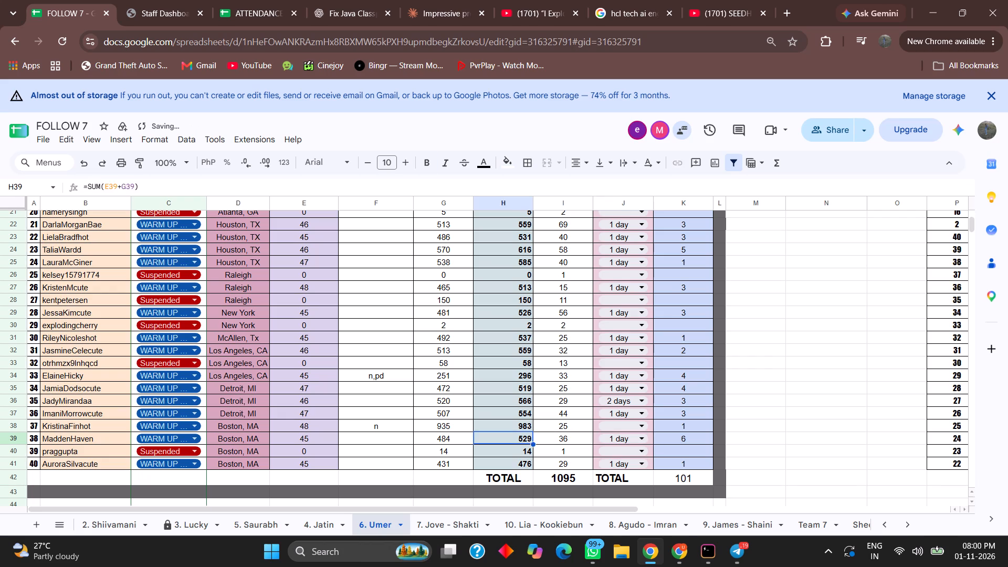
{"action": "key", "text": "Left"}
{"action": "key", "text": "Left"}
{"action": "key", "text": "Left"}
{"action": "key", "text": "Left"}
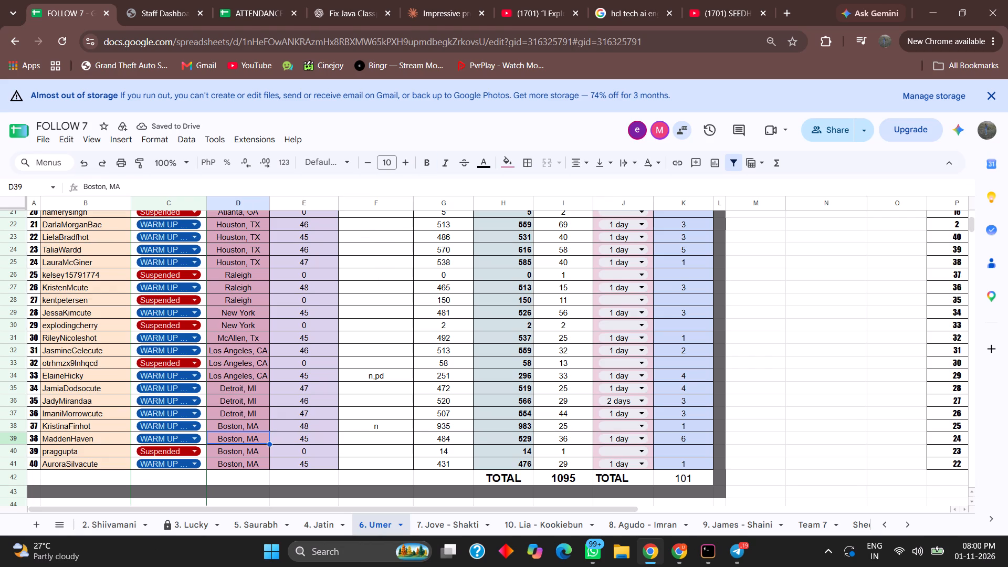
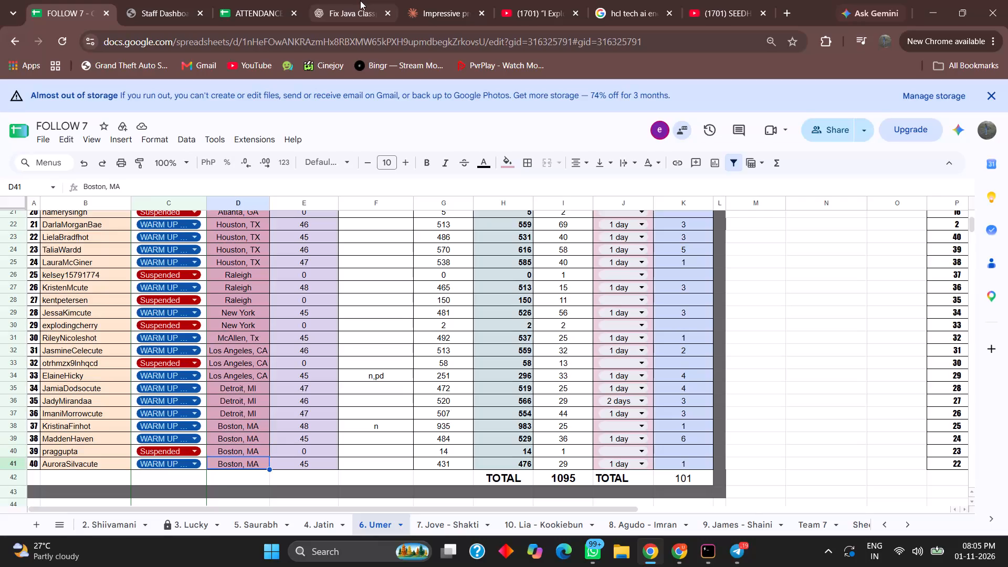
{"action": "key", "text": "Right"}
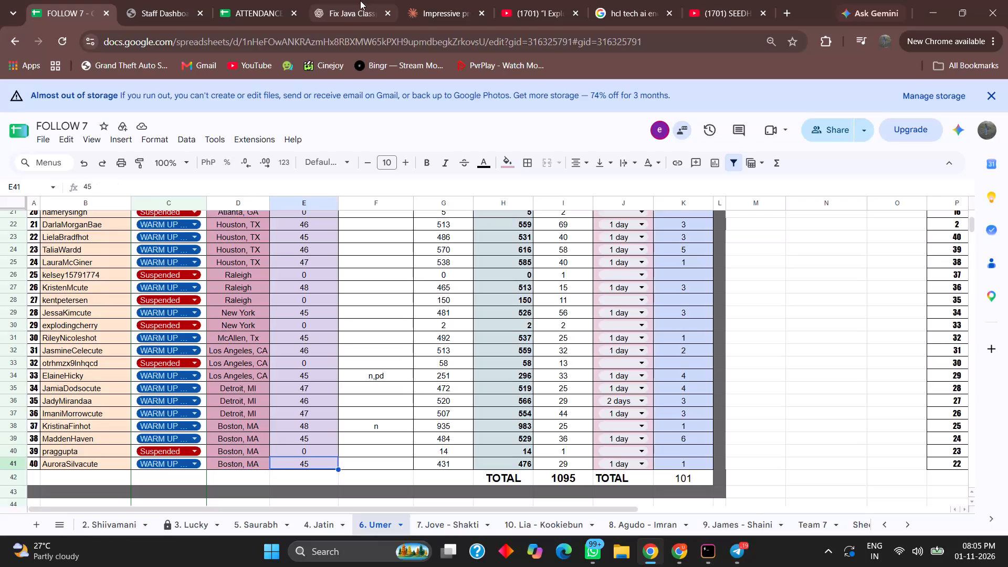
{"action": "key", "text": "Right"}
{"action": "key", "text": "Right"}
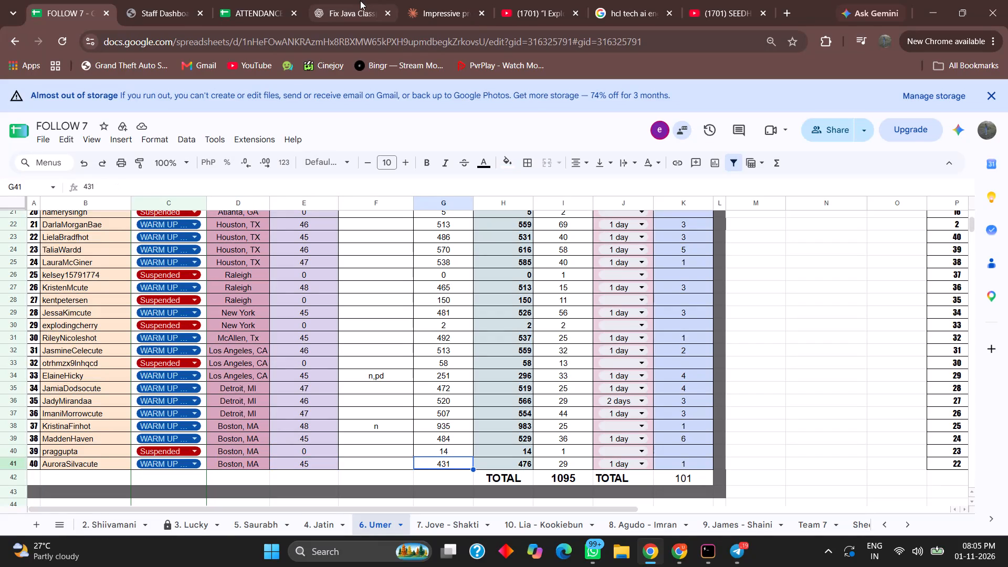
{"action": "type", "text": "475"}
{"action": "key", "text": "Right"}
{"action": "key", "text": "Right"}
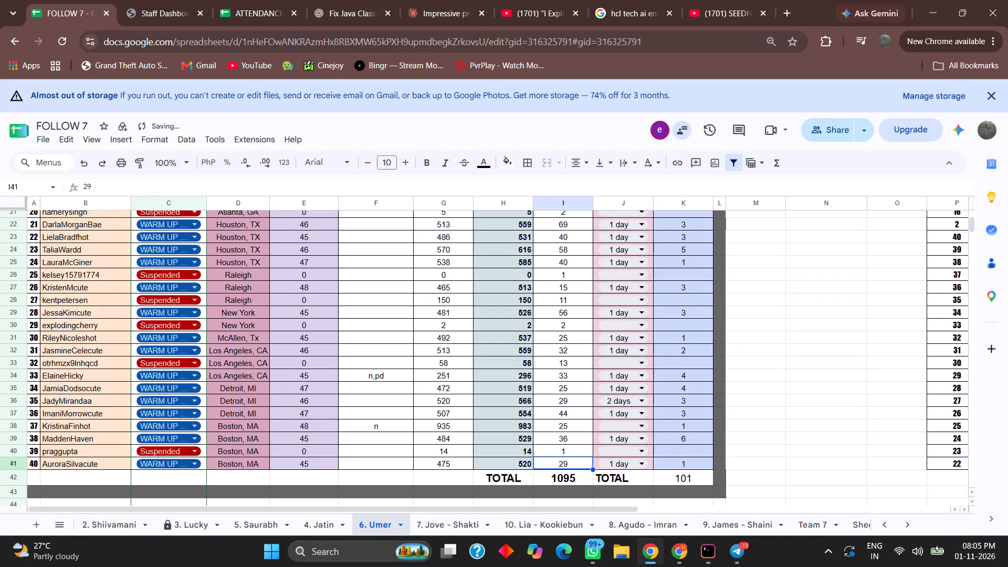
{"action": "type", "text": "32"}
{"action": "key", "text": "Right"}
{"action": "key", "text": "Right"}
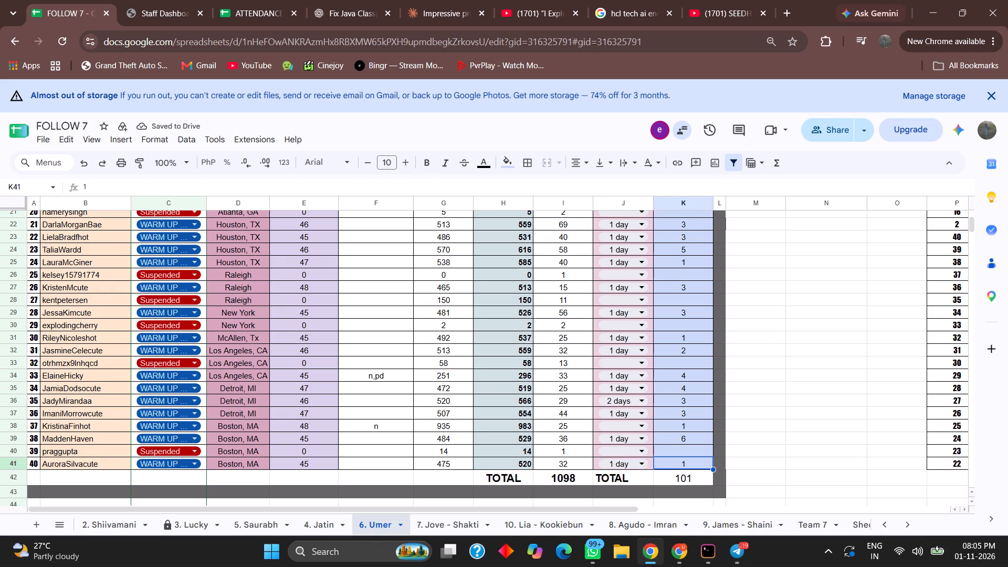
{"action": "key", "text": "3"}
{"action": "key", "text": "Left"}
{"action": "key", "text": "Left"}
{"action": "key", "text": "Left"}
{"action": "key", "text": "Left"}
{"action": "key", "text": "Left"}
{"action": "key", "text": "Left"}
{"action": "key", "text": "Left"}
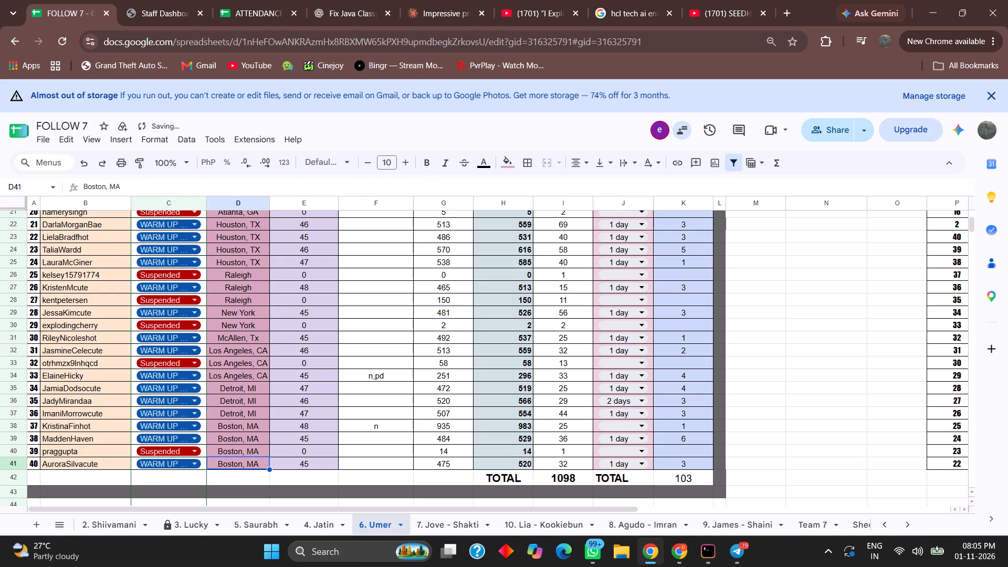
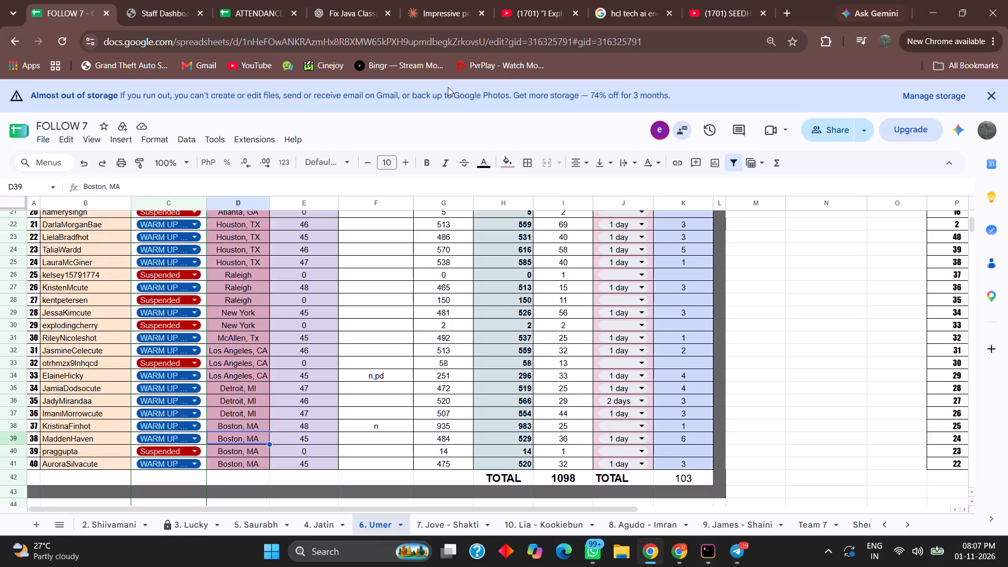
{"action": "key", "text": "Up"}
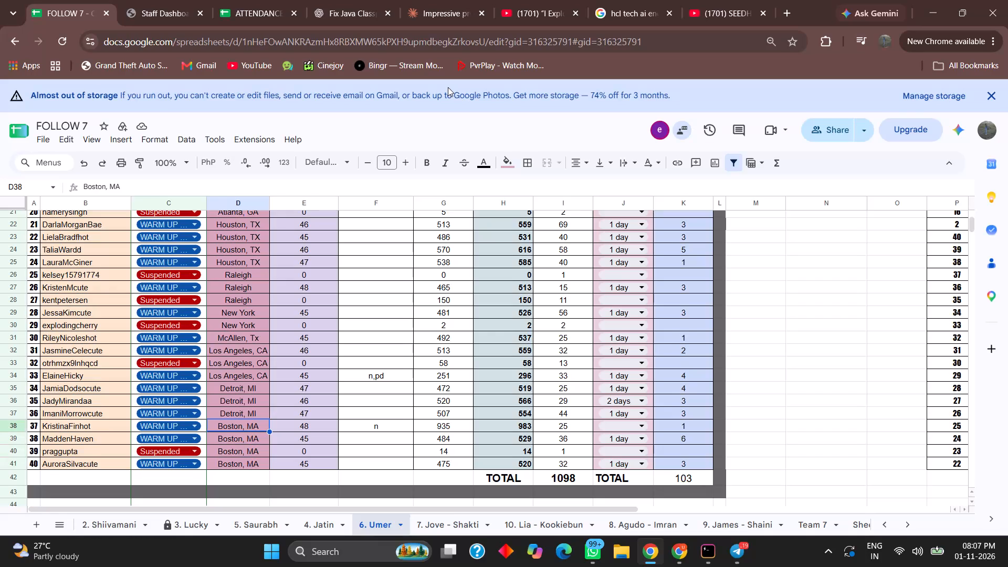
{"action": "key", "text": "Right"}
{"action": "key", "text": "Right"}
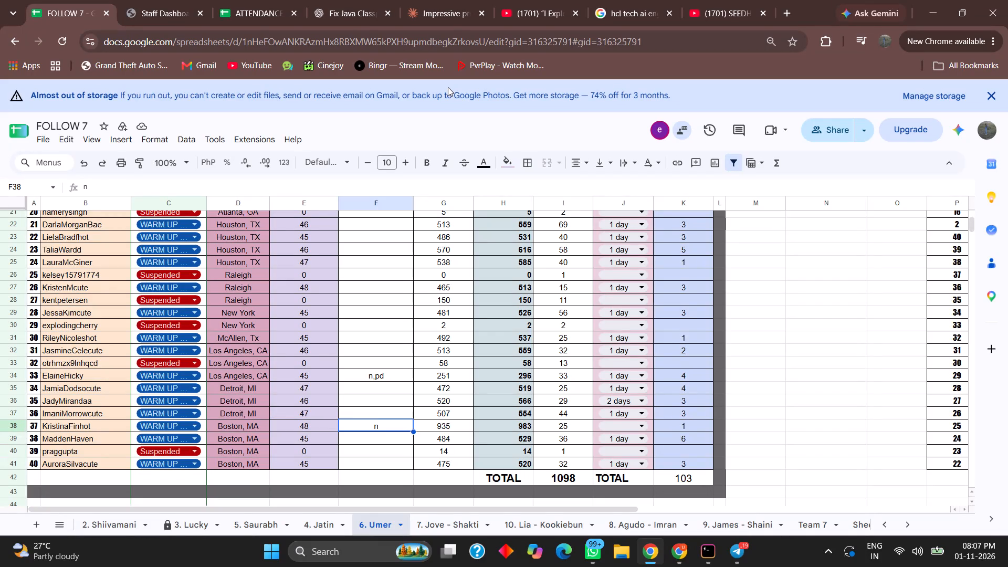
{"action": "key", "text": "Right"}
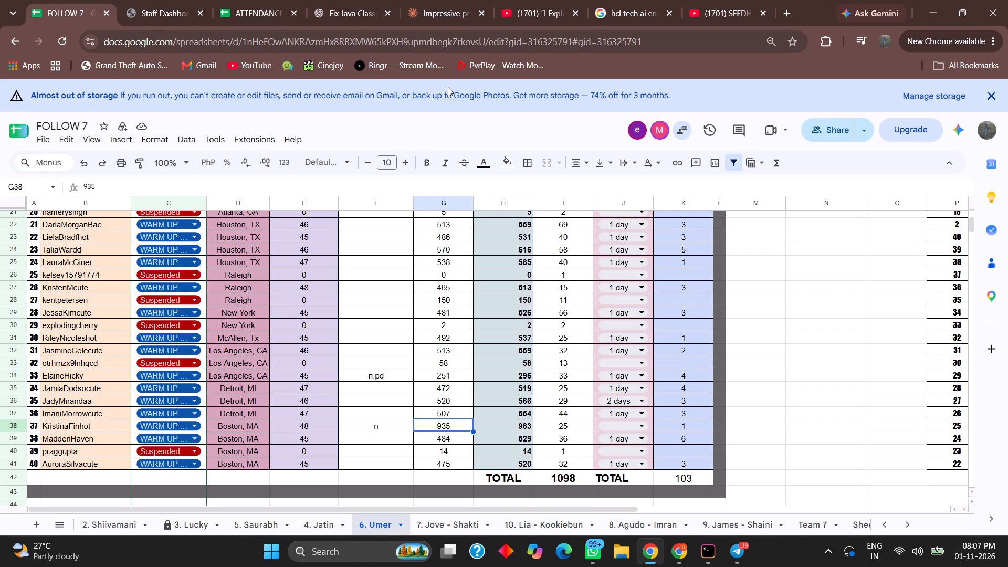
{"action": "type", "text": "983"}
{"action": "key", "text": "Right"}
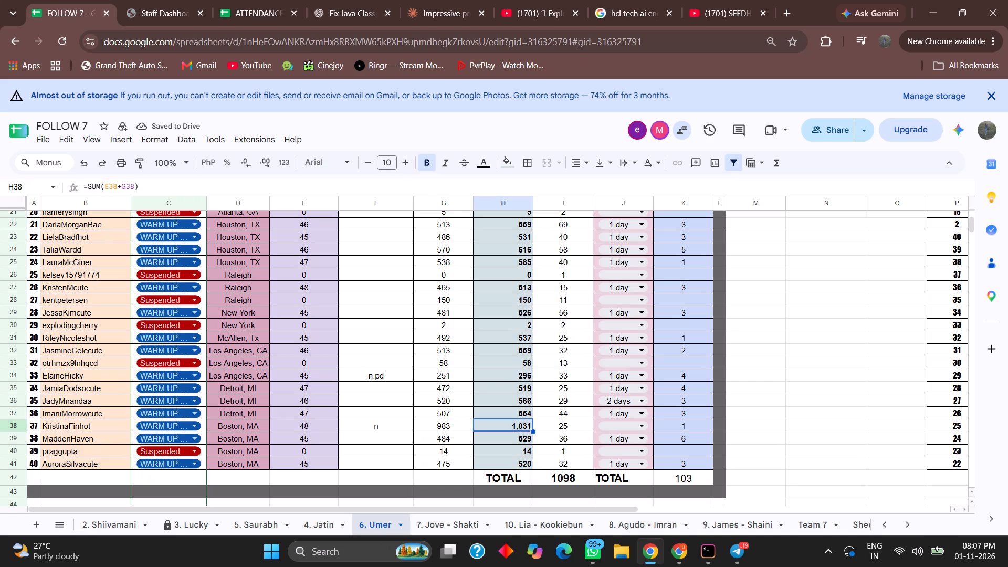
{"action": "key", "text": "Right"}
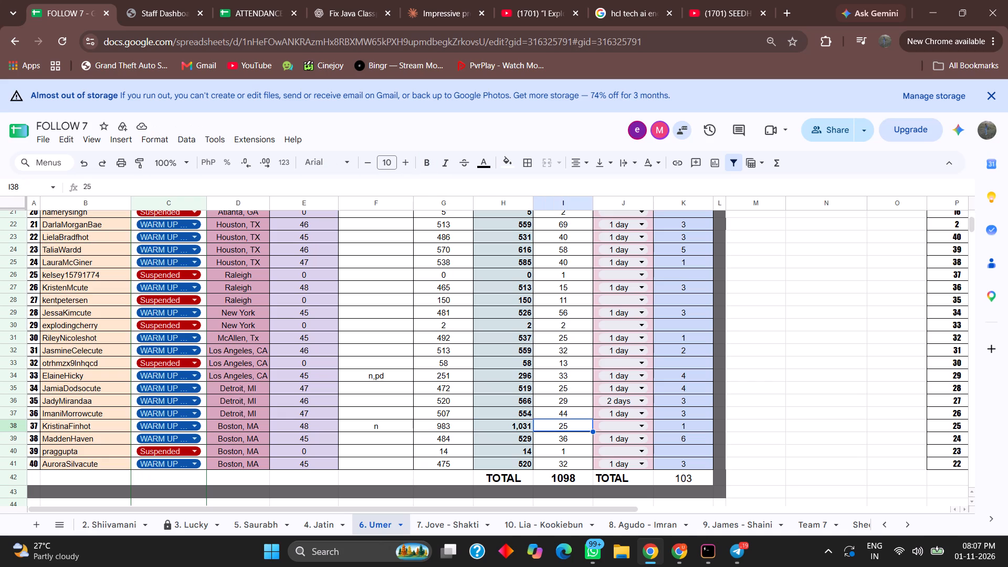
{"action": "key", "text": "2"}
{"action": "key", "text": "7"}
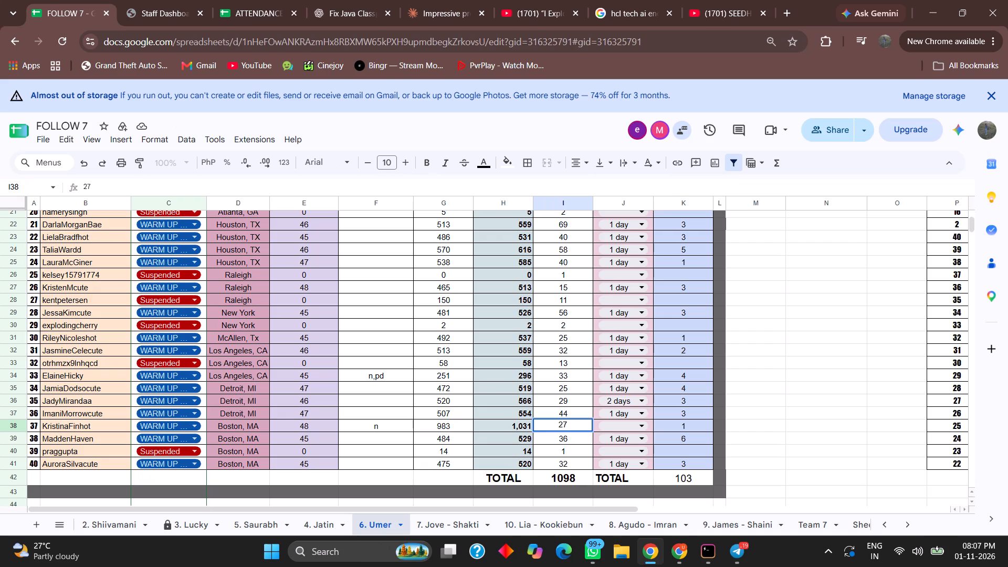
{"action": "key", "text": "Right"}
{"action": "key", "text": "Right"}
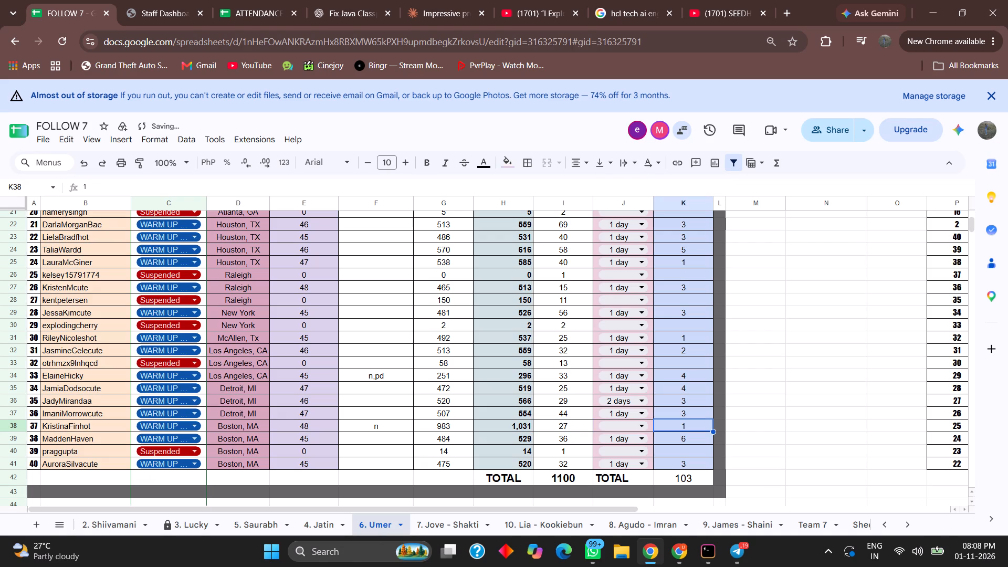
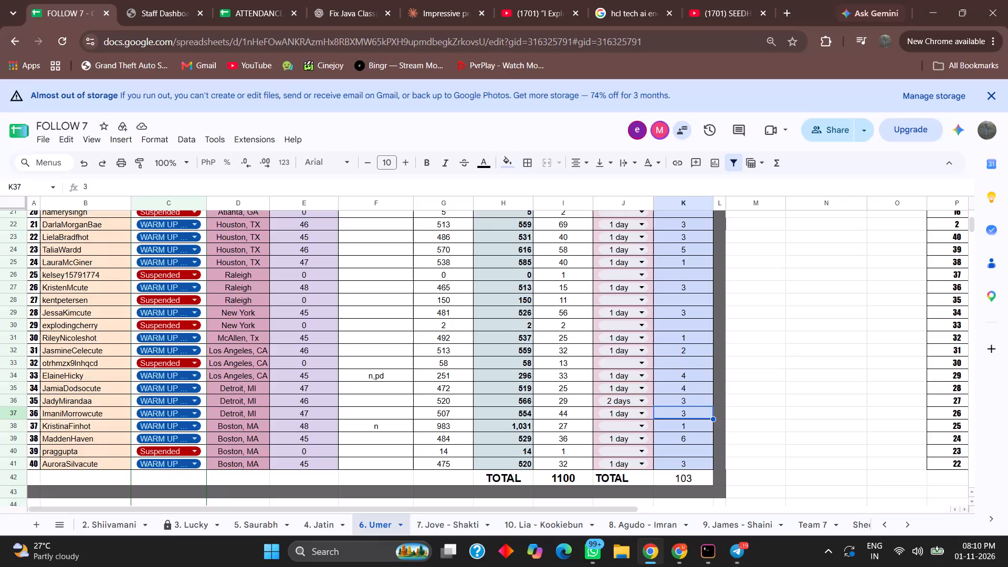
Update the column G figure of row 34, the Los Angeles account marked n,pd, to 294.
{"action": "key", "text": "Left"}
{"action": "key", "text": "Left"}
{"action": "key", "text": "Left"}
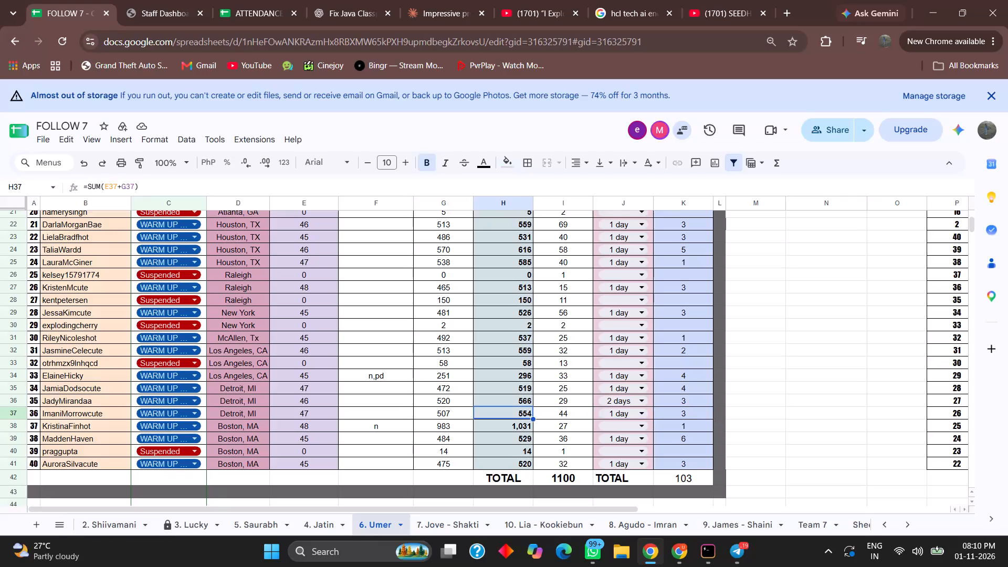
{"action": "key", "text": "Up"}
{"action": "key", "text": "Up"}
{"action": "key", "text": "Left"}
{"action": "key", "text": "Left"}
{"action": "key", "text": "Left"}
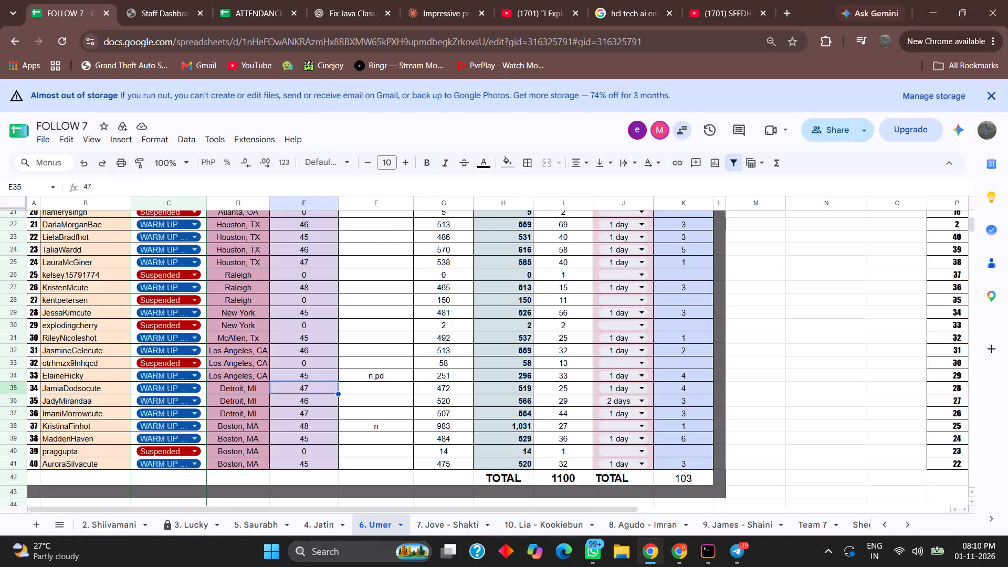
{"action": "key", "text": "Left"}
{"action": "key", "text": "Up"}
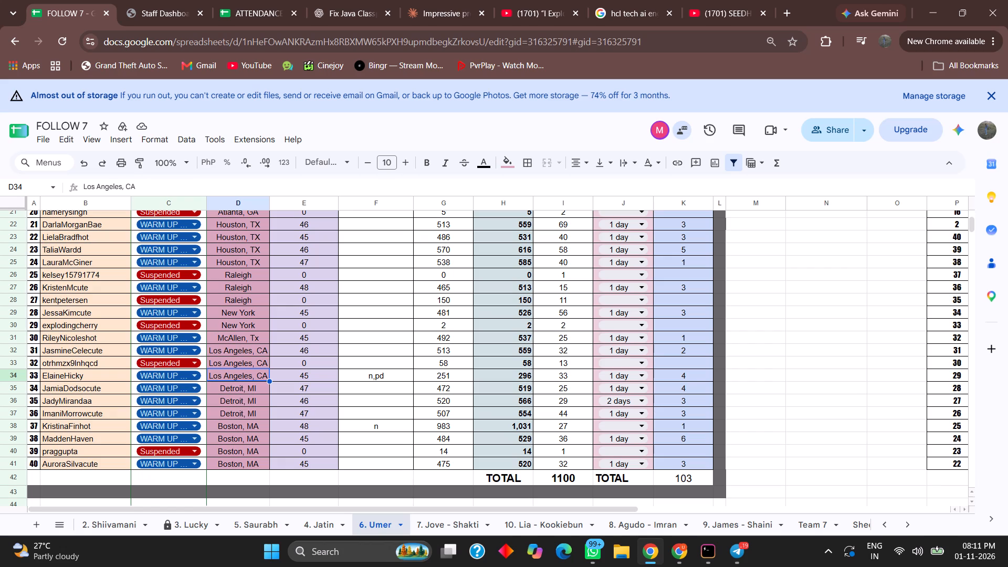
{"action": "key", "text": "Right"}
{"action": "key", "text": "Right"}
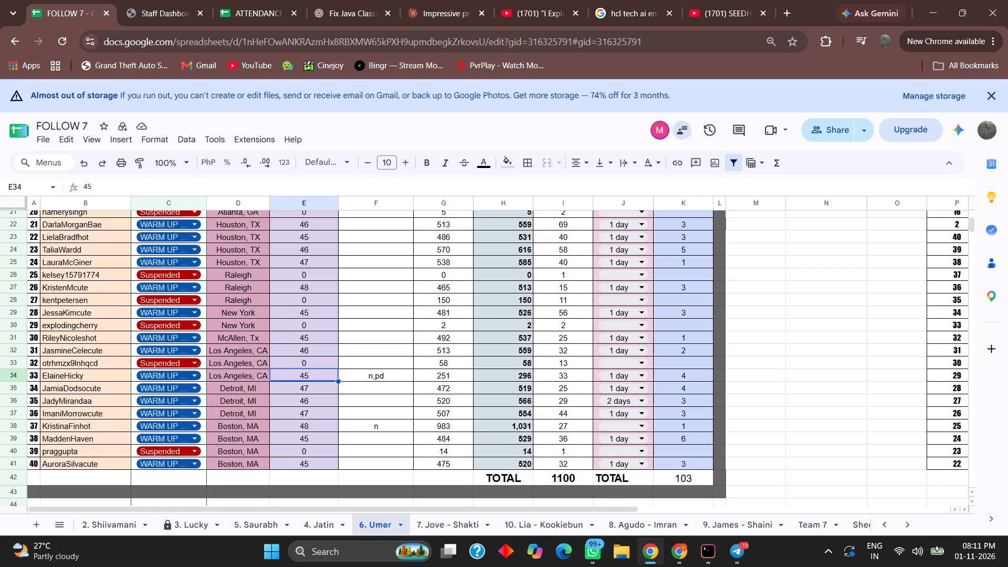
{"action": "key", "text": "Right"}
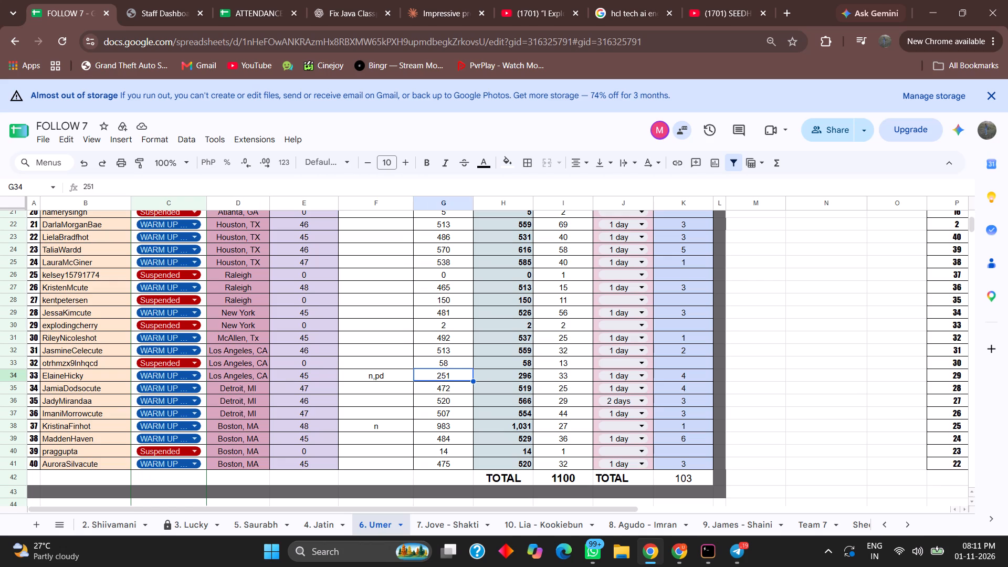
{"action": "type", "text": "294"}
{"action": "key", "text": "Right"}
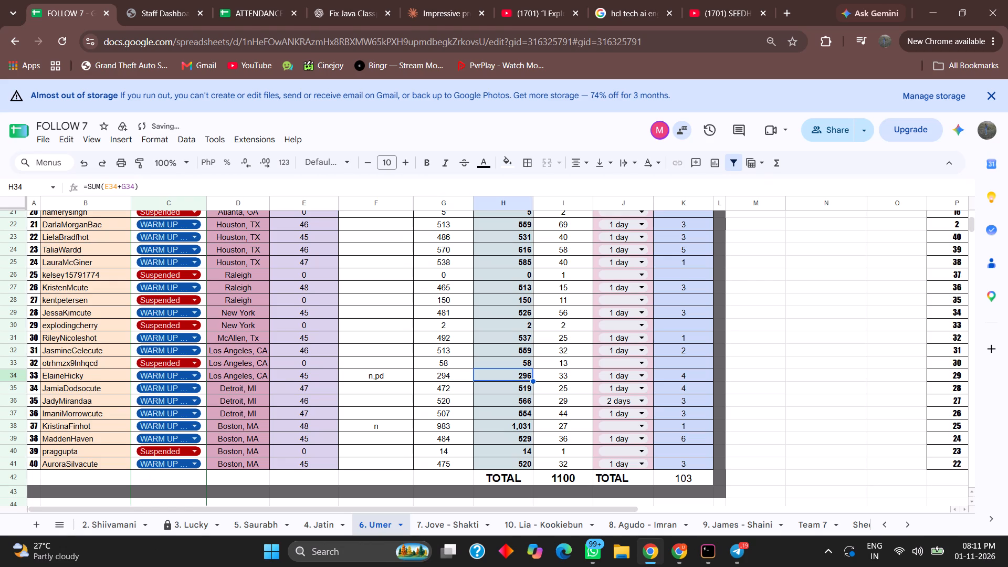
Set row 34's column I to 35 and column K to 3, ending on the row's city cell in column D.
{"action": "key", "text": "Right"}
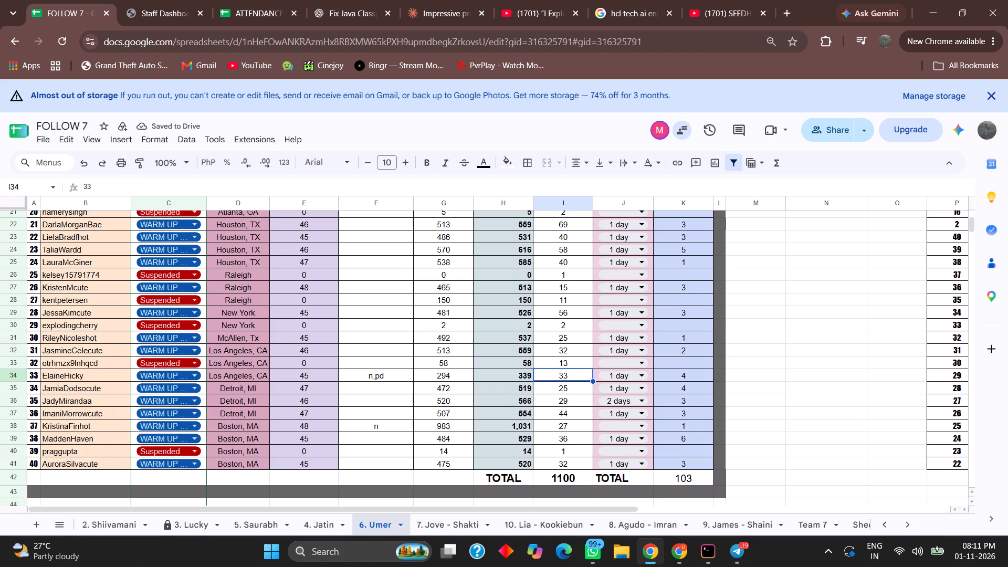
{"action": "type", "text": "35"}
{"action": "key", "text": "Right"}
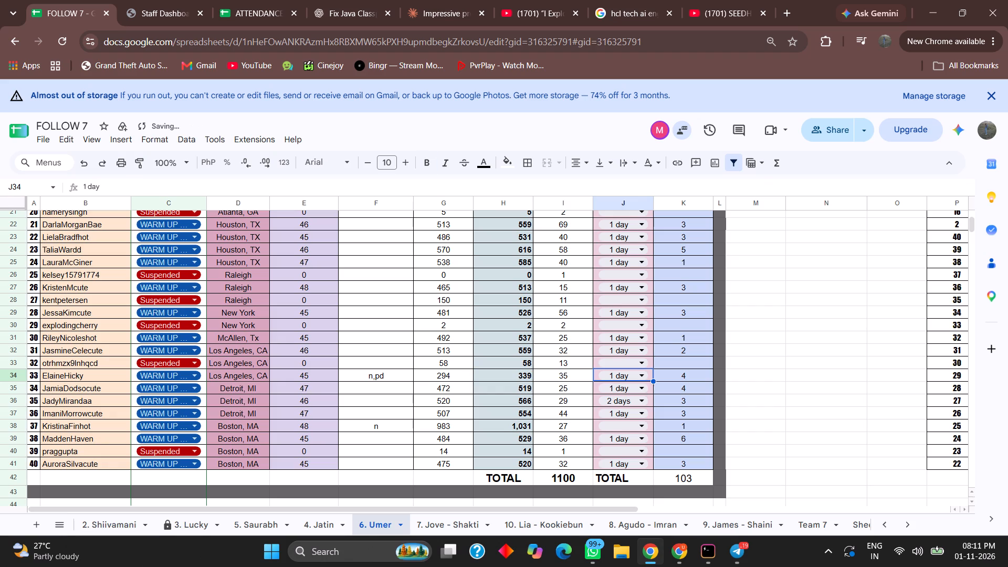
{"action": "key", "text": "Right"}
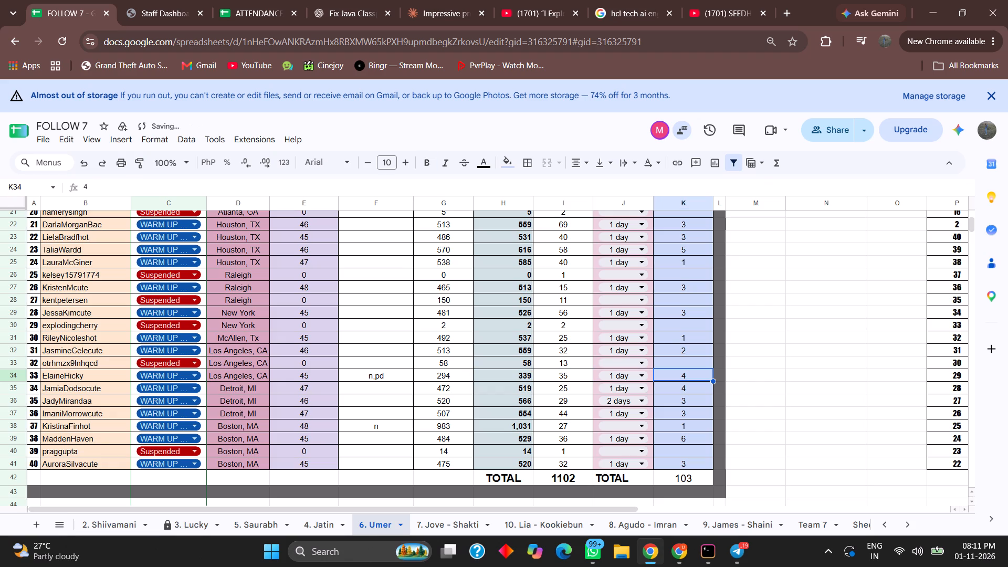
{"action": "key", "text": "3"}
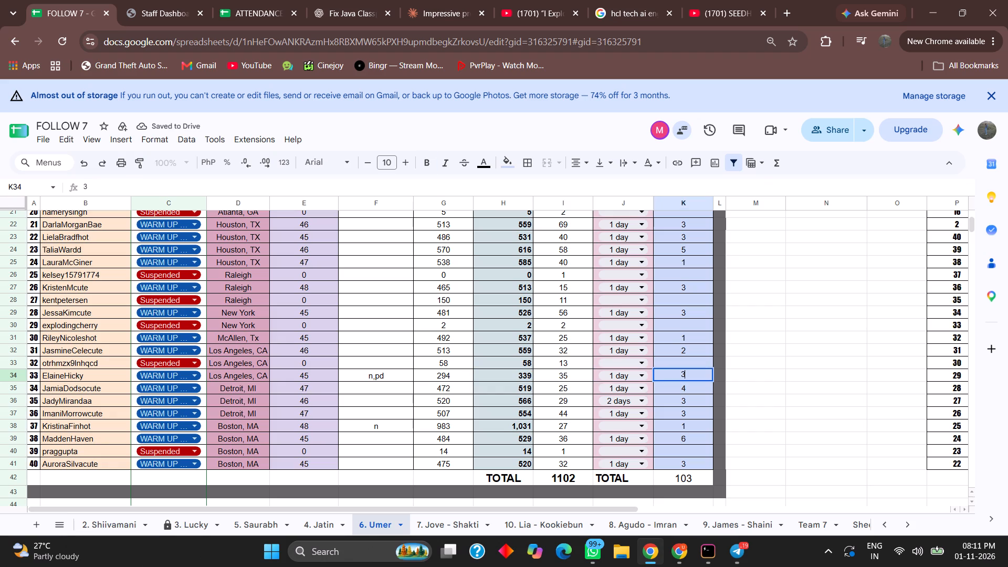
{"action": "key", "text": "Left"}
{"action": "key", "text": "Left"}
{"action": "key", "text": "Left"}
{"action": "key", "text": "Left"}
{"action": "key", "text": "Left"}
{"action": "key", "text": "Left"}
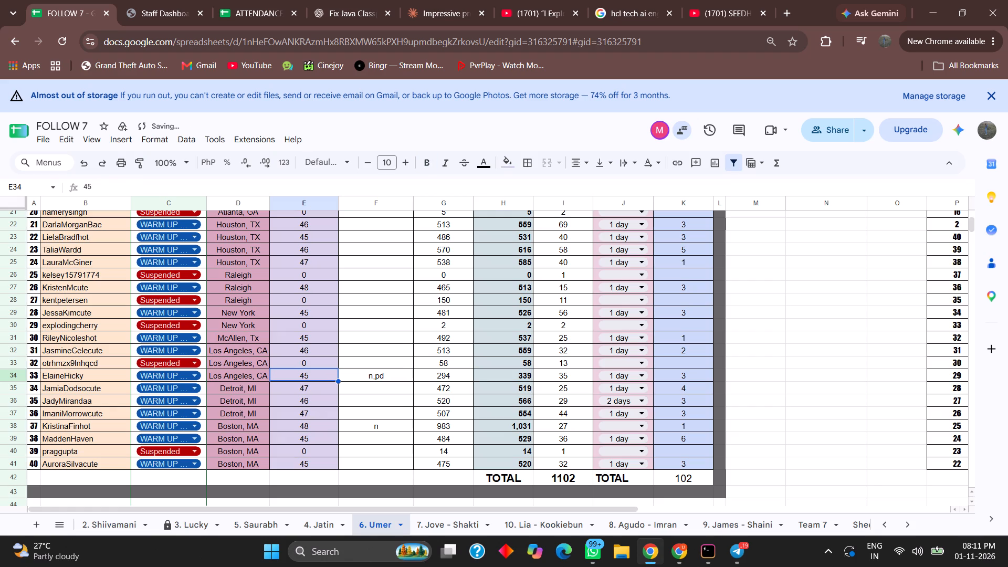
{"action": "key", "text": "Left"}
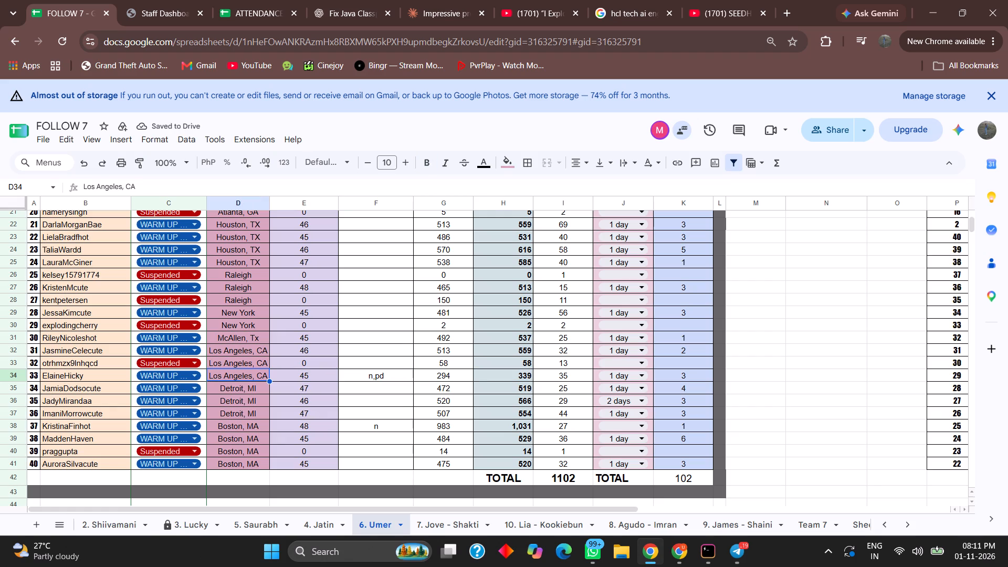
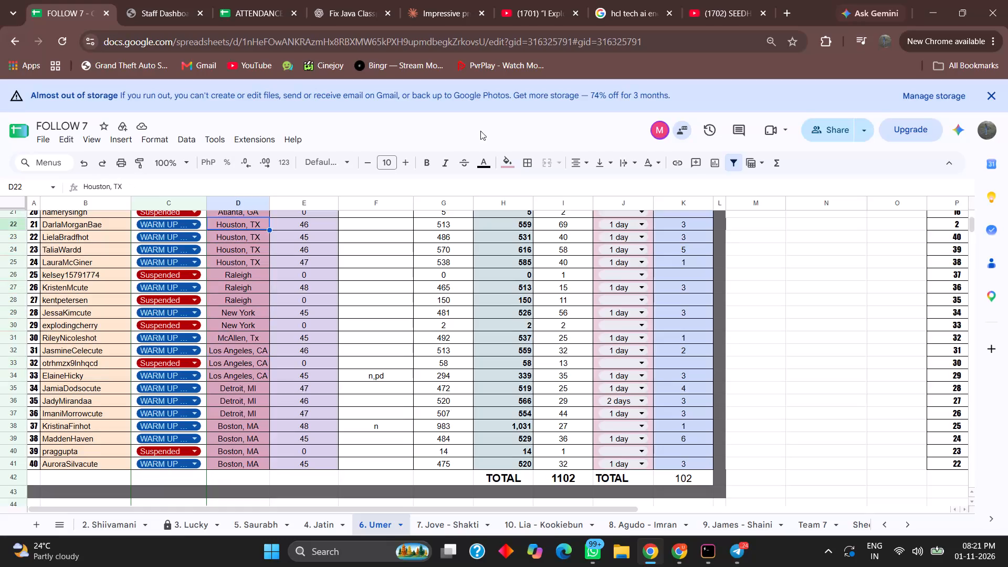
Update the column G figure of row 16, the Denver account marked n,pd, to 633.
{"action": "key", "text": "Up"}
{"action": "key", "text": "Up"}
{"action": "key", "text": "Up"}
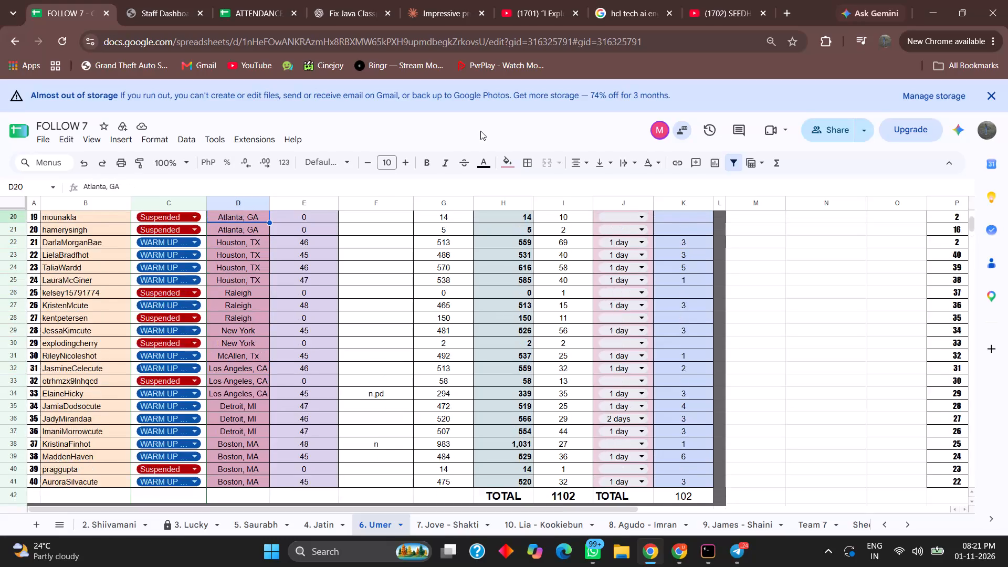
{"action": "key", "text": "Up"}
{"action": "key", "text": "Up"}
{"action": "key", "text": "Up"}
{"action": "key", "text": "Up"}
{"action": "key", "text": "Up"}
{"action": "key", "text": "Up"}
{"action": "key", "text": "Up"}
{"action": "key", "text": "Down"}
{"action": "key", "text": "Down"}
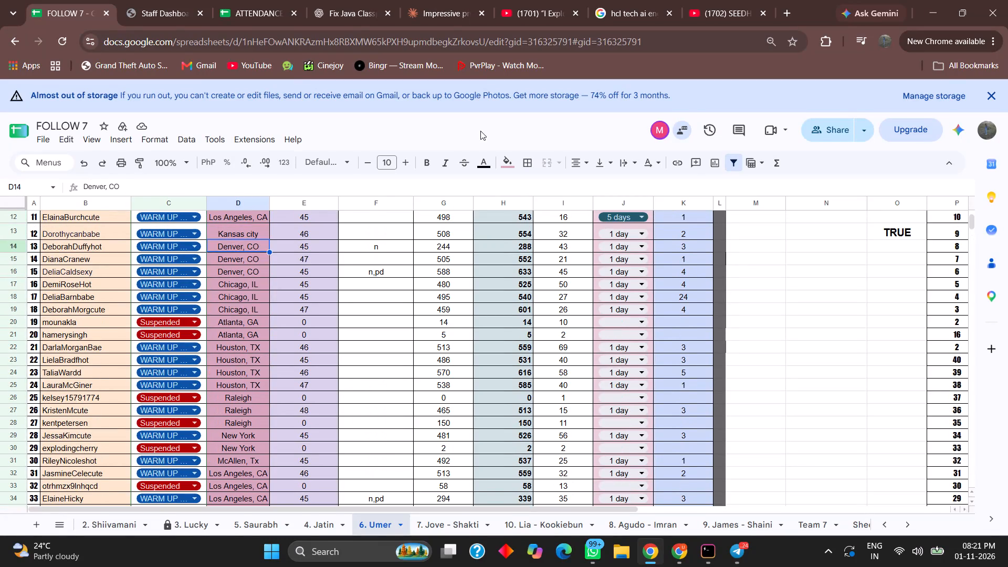
{"action": "key", "text": "Down"}
{"action": "key", "text": "Down"}
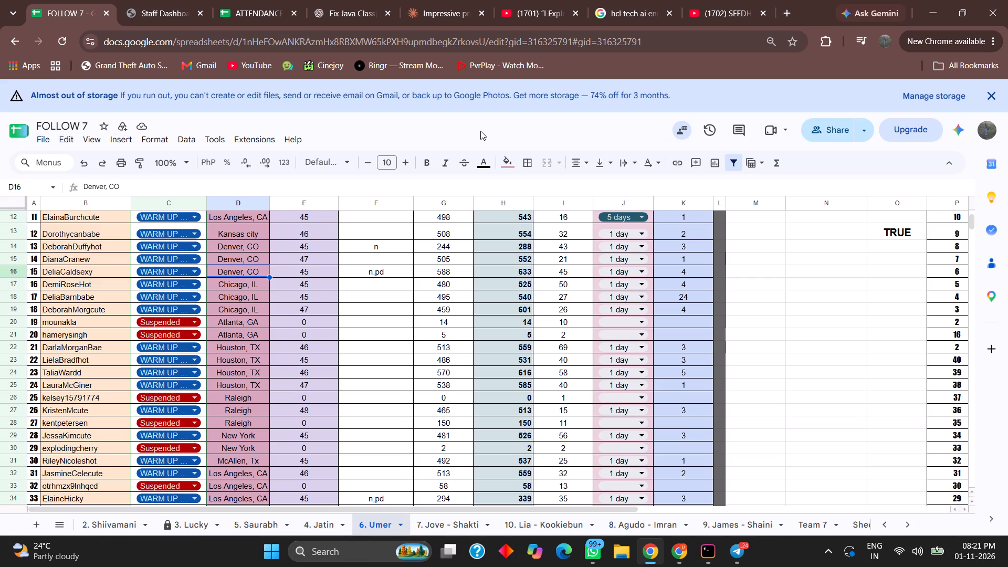
{"action": "key", "text": "Right"}
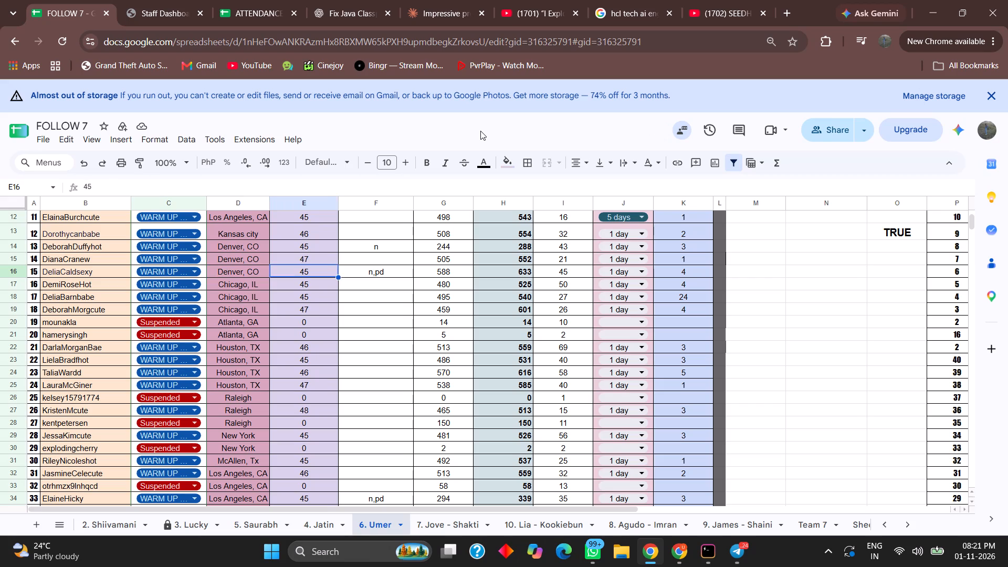
{"action": "key", "text": "Right"}
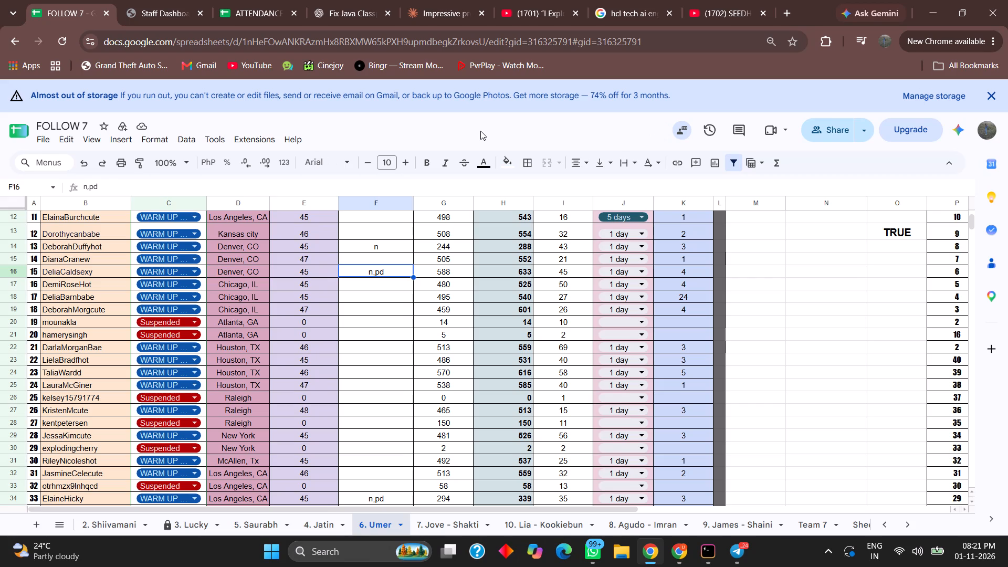
{"action": "key", "text": "Right"}
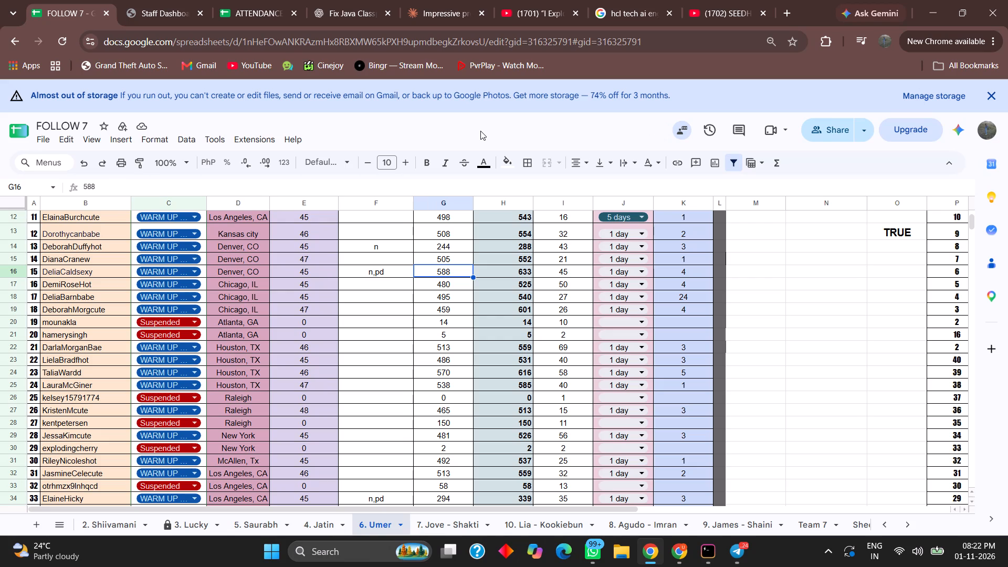
{"action": "type", "text": "633"}
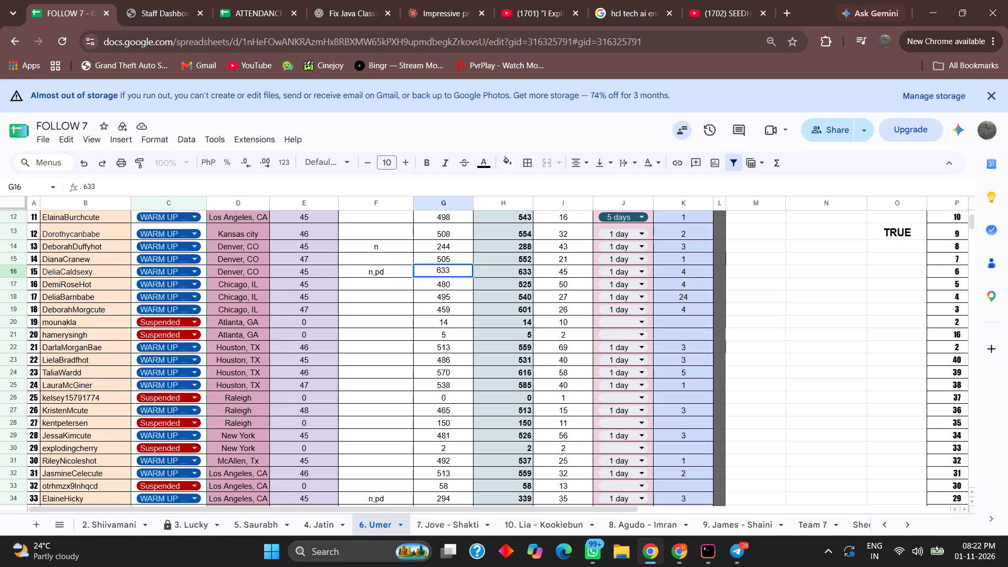
{"action": "key", "text": "Right"}
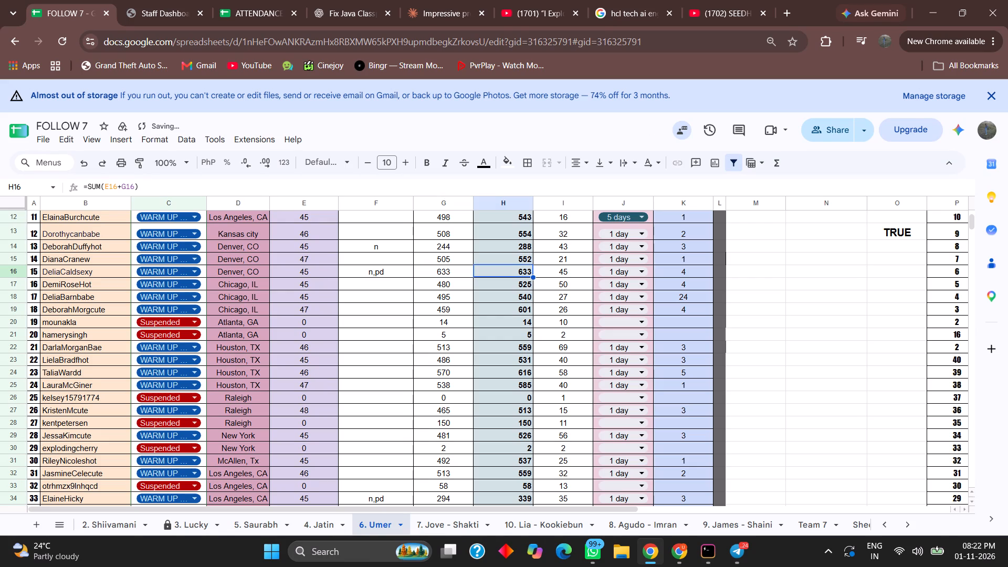
Set row 16's column I to 48 and column K to 3, ending on the row's city cell in column D.
{"action": "key", "text": "Right"}
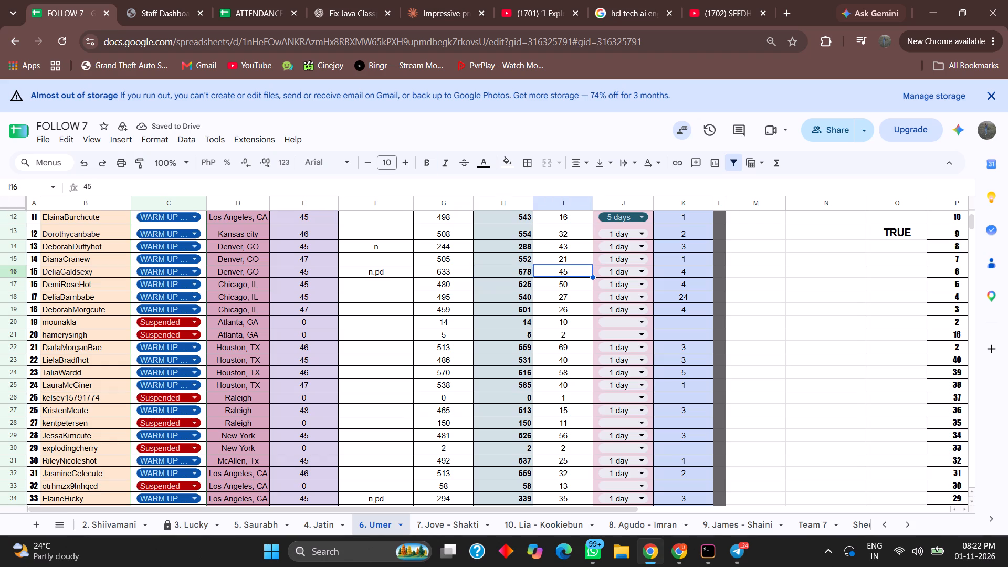
{"action": "type", "text": "48"}
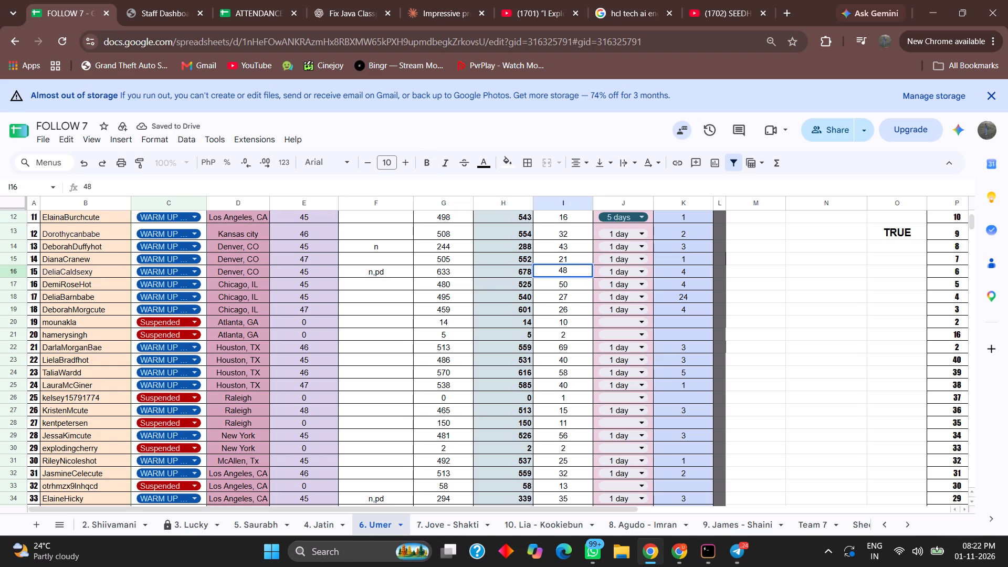
{"action": "key", "text": "Right"}
{"action": "key", "text": "Right"}
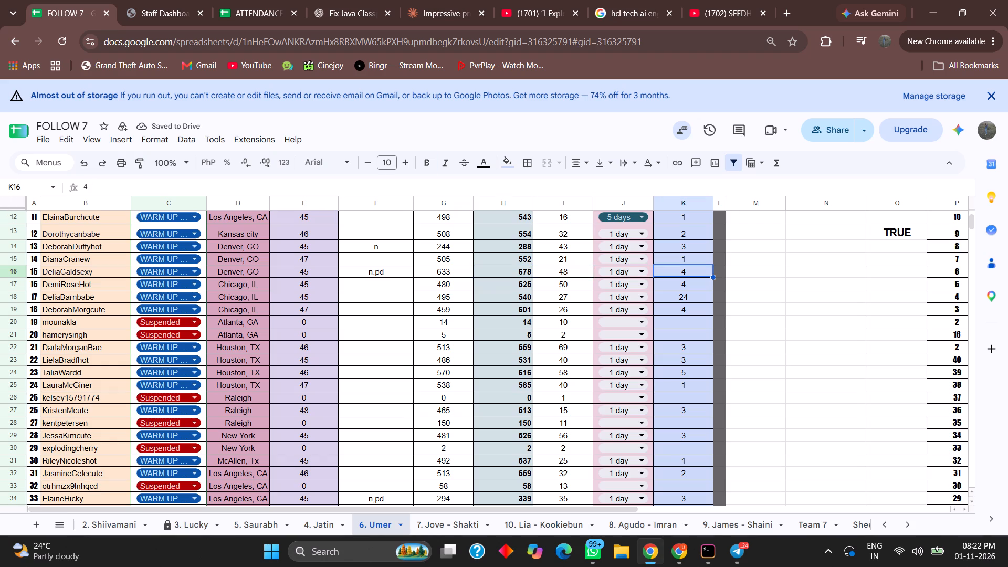
{"action": "key", "text": "3"}
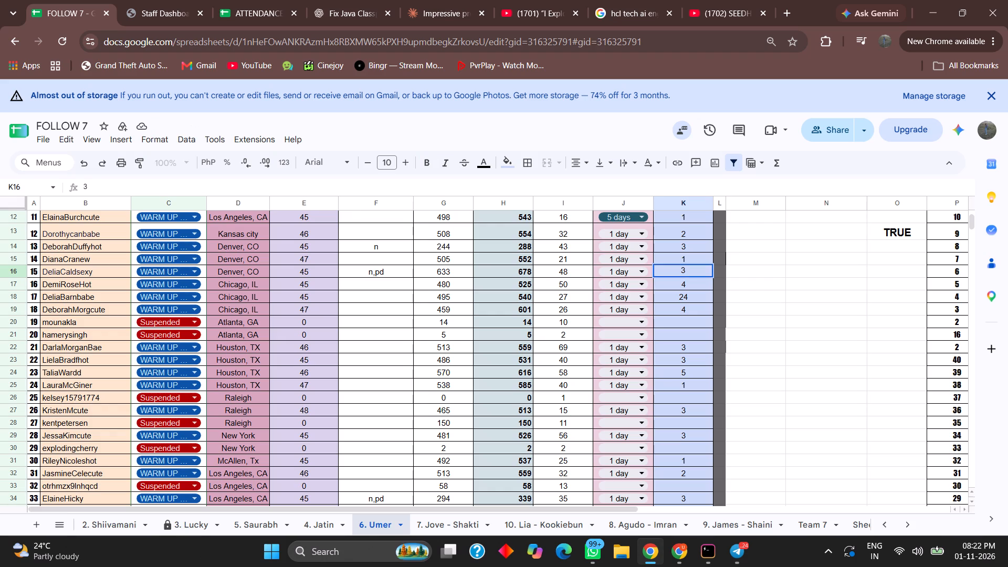
{"action": "key", "text": "Left"}
{"action": "key", "text": "Left"}
{"action": "key", "text": "Left"}
{"action": "key", "text": "Left"}
{"action": "key", "text": "Left"}
{"action": "key", "text": "Left"}
{"action": "key", "text": "Left"}
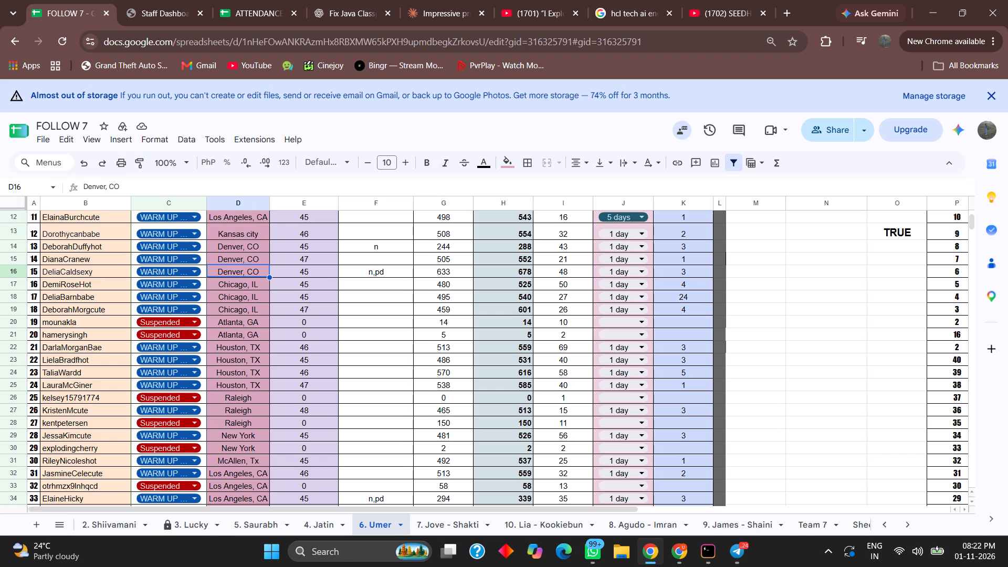
Change row 16's column F mark to n and return to the row's city cell in column D.
{"action": "key", "text": "Right"}
{"action": "key", "text": "Right"}
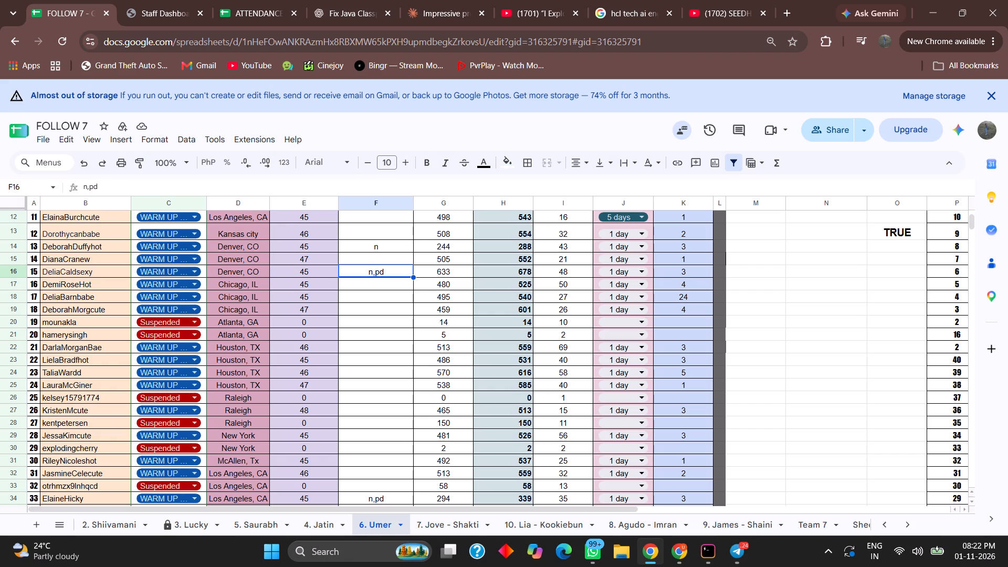
{"action": "key", "text": "n"}
{"action": "key", "text": "Right"}
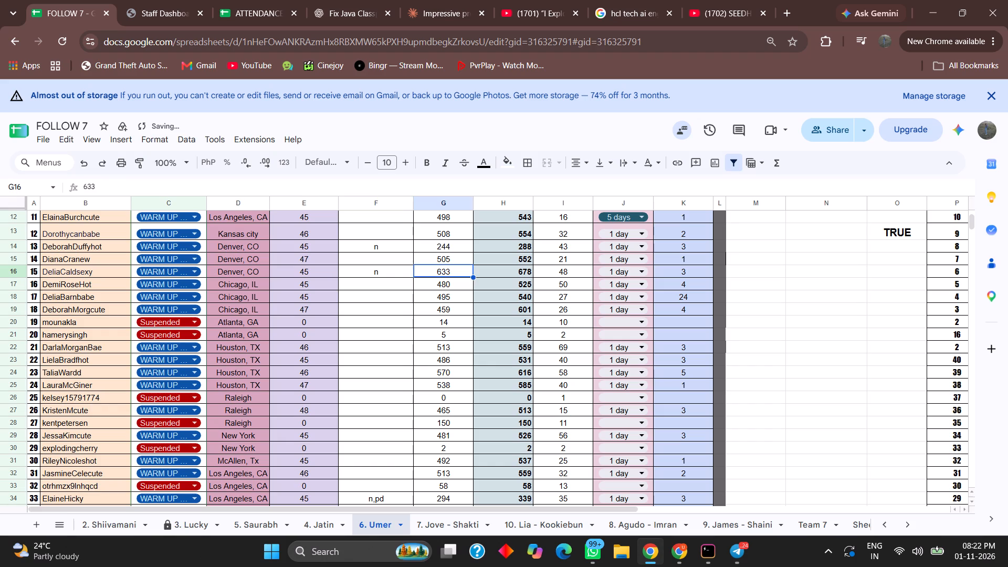
{"action": "key", "text": "Left"}
{"action": "key", "text": "Left"}
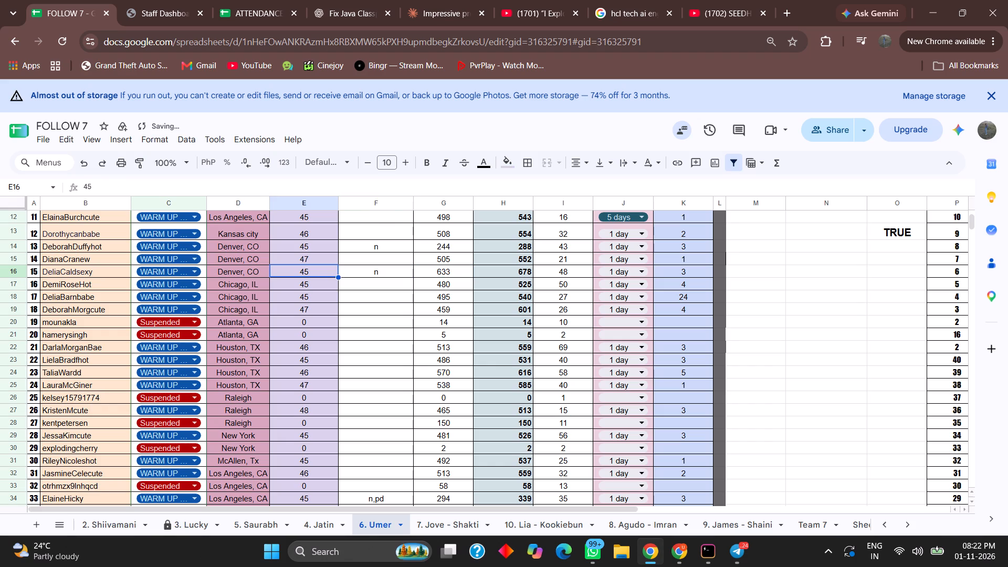
{"action": "key", "text": "Left"}
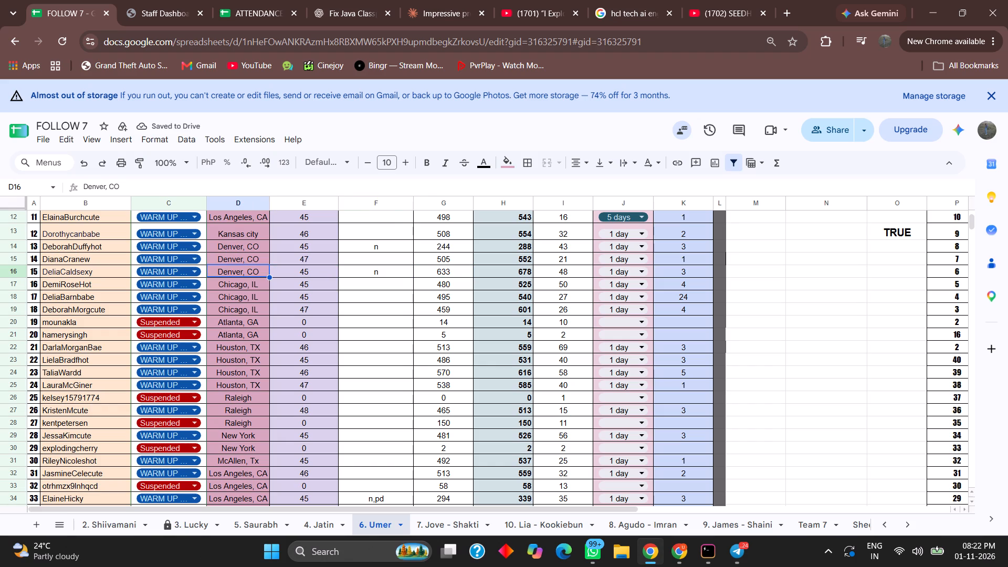
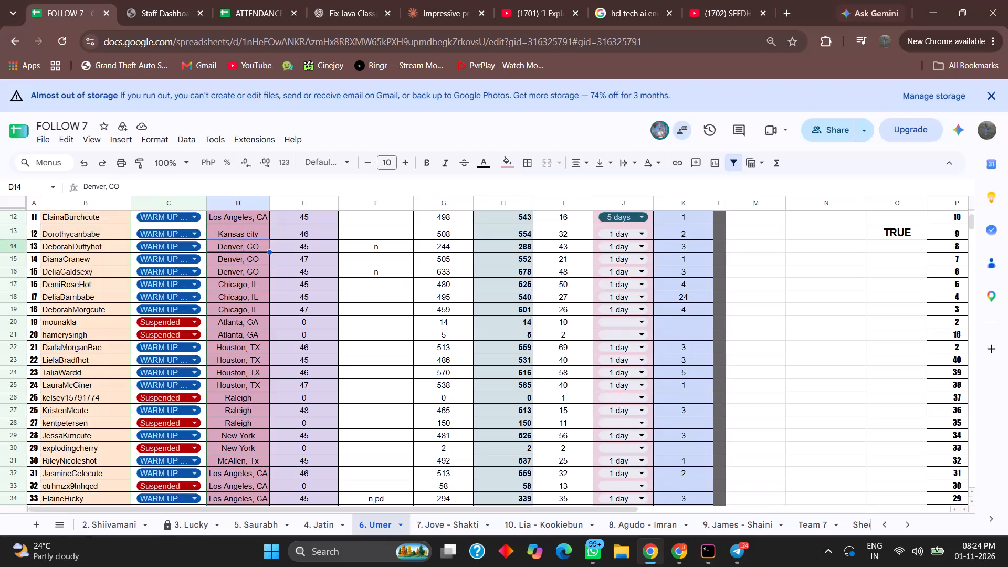
Update the column G figure of row 14, the Denver account marked n, to 288.
{"action": "key", "text": "Right"}
{"action": "key", "text": "Right"}
{"action": "key", "text": "Right"}
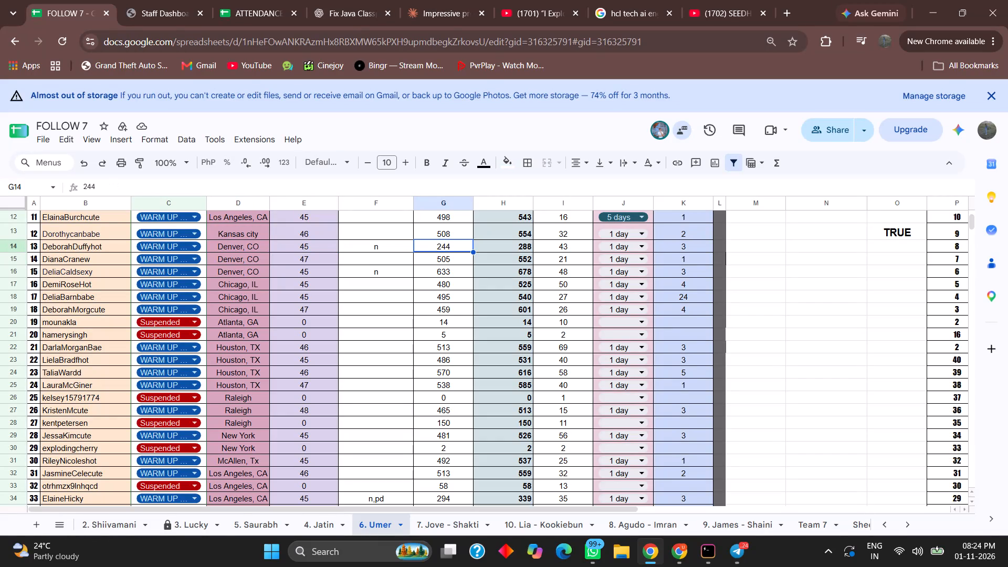
{"action": "key", "text": "2"}
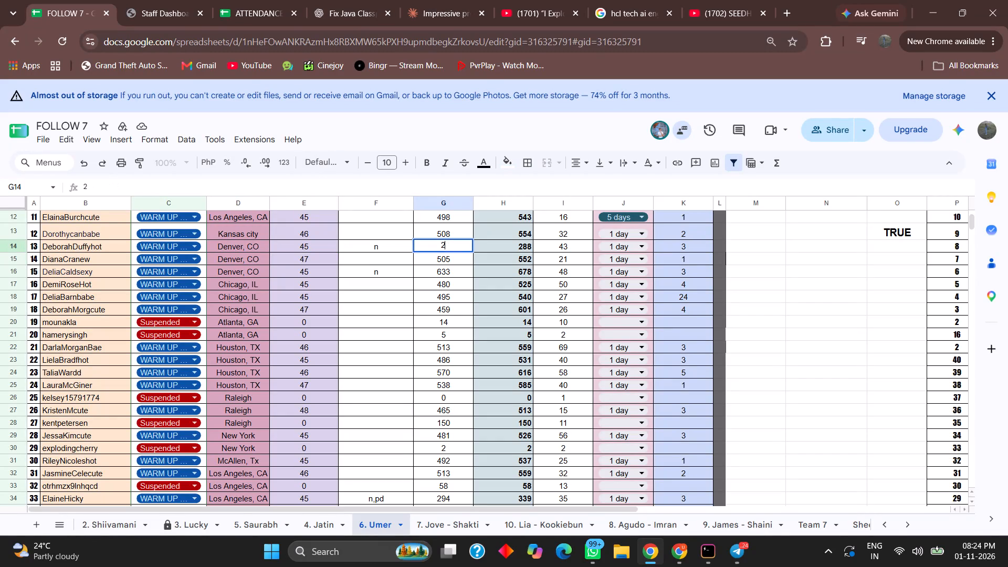
{"action": "type", "text": "88"}
{"action": "key", "text": "Right"}
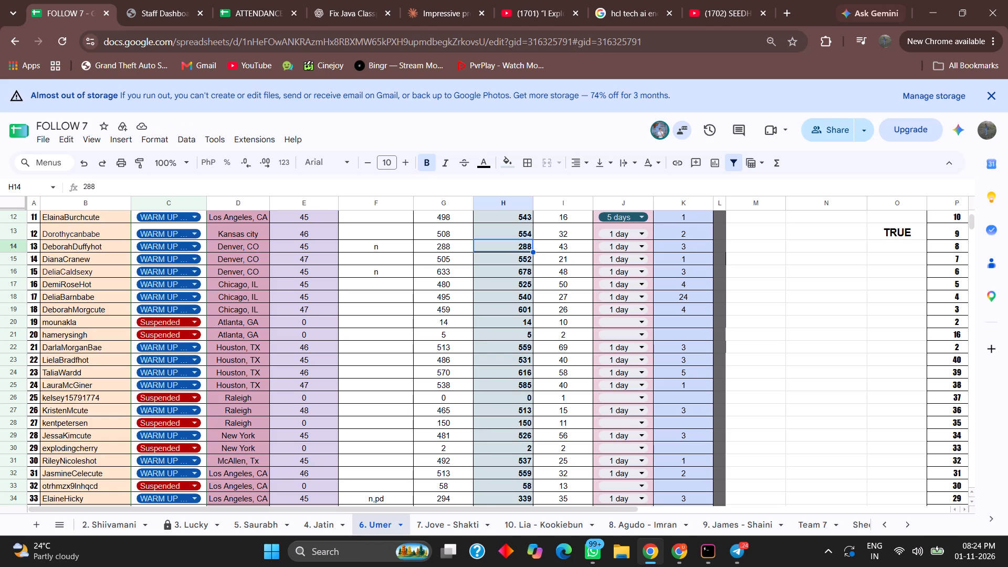
Update row 14's column H figure to 322.
{"action": "type", "text": "33"}
{"action": "key", "text": "0"}
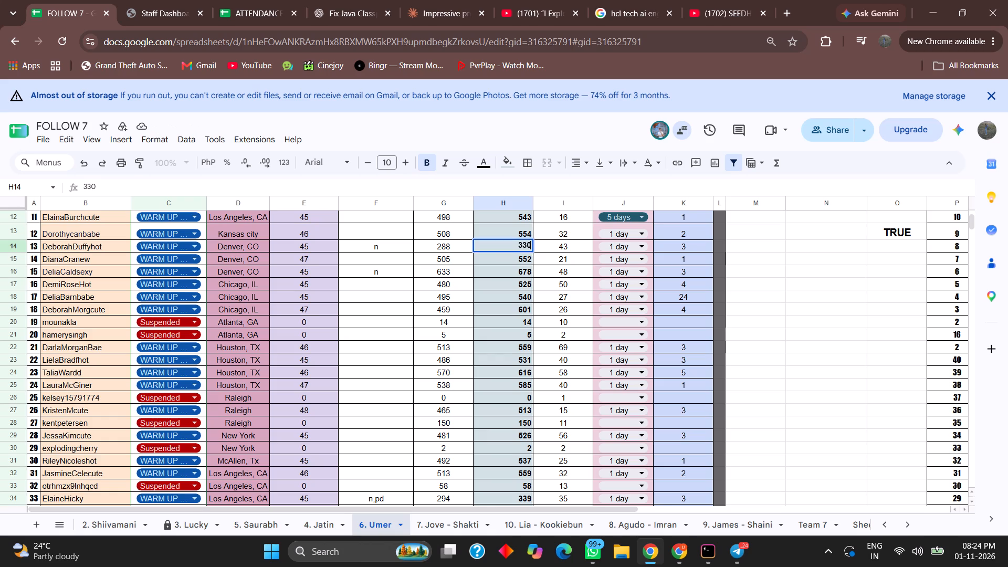
{"action": "key", "text": "BackSpace"}
{"action": "key", "text": "BackSpace"}
{"action": "type", "text": "20"}
{"action": "key", "text": "BackSpace"}
{"action": "key", "text": "2"}
{"action": "key", "text": "Right"}
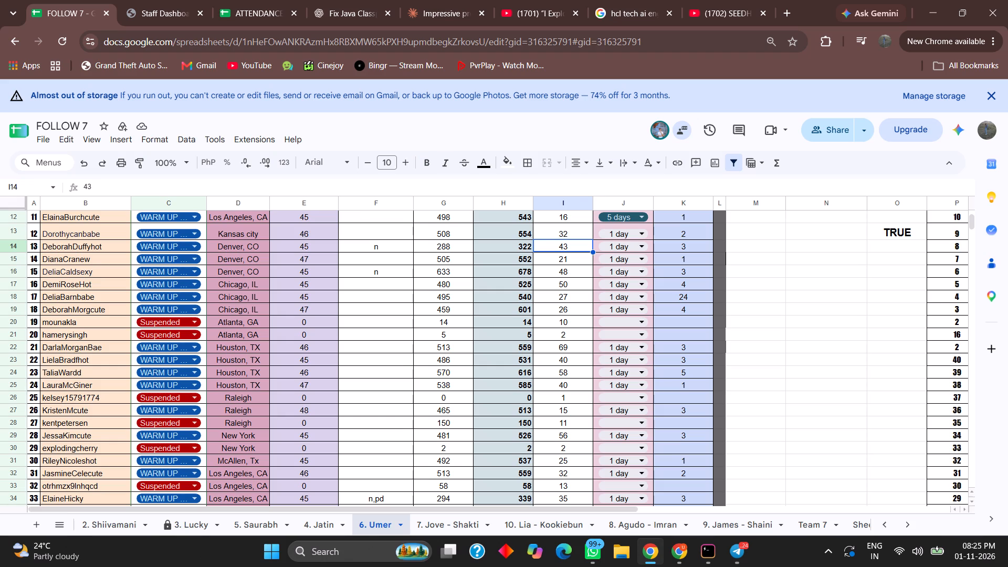
Review row 14's remaining entries through column K and return to the row's city cell in column D.
{"action": "key", "text": "Right"}
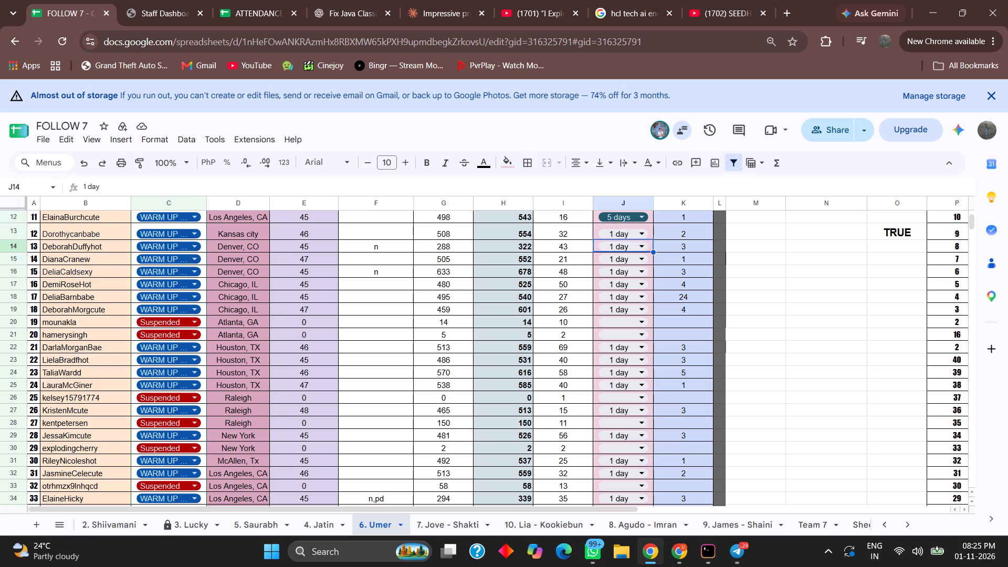
{"action": "key", "text": "Right"}
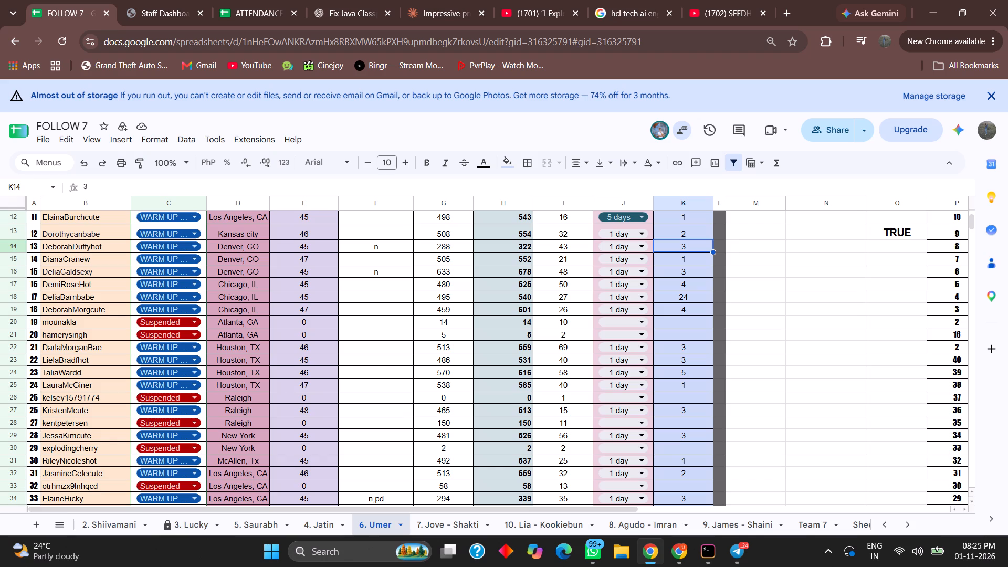
{"action": "key", "text": "Left"}
{"action": "key", "text": "Left"}
{"action": "key", "text": "Left"}
{"action": "key", "text": "Left"}
{"action": "key", "text": "Left"}
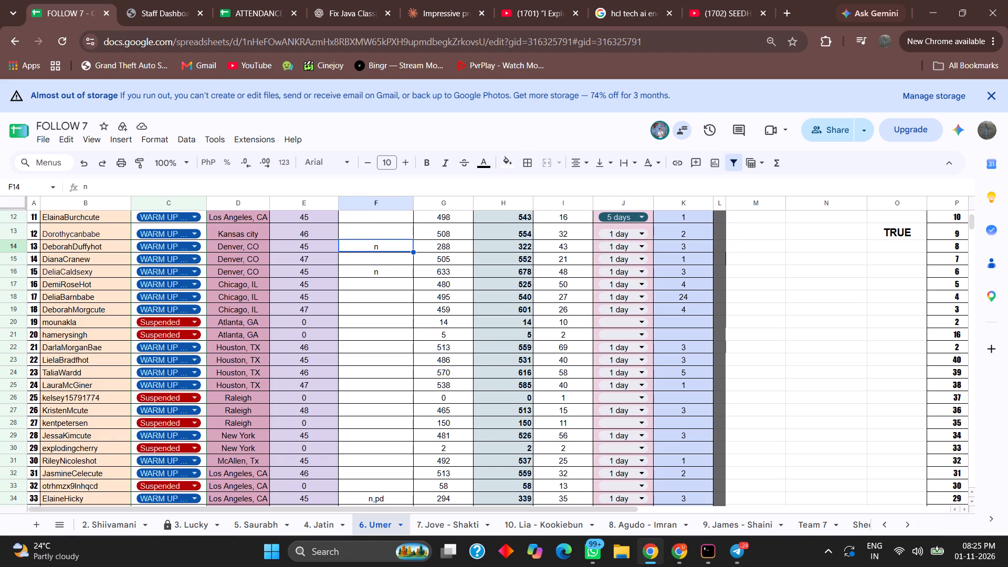
{"action": "key", "text": "Left"}
{"action": "key", "text": "Left"}
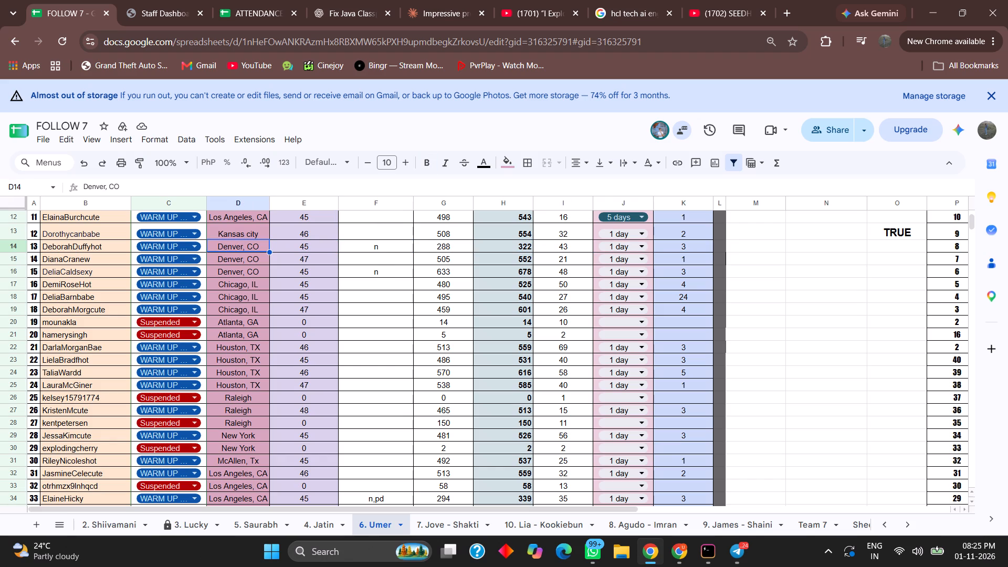
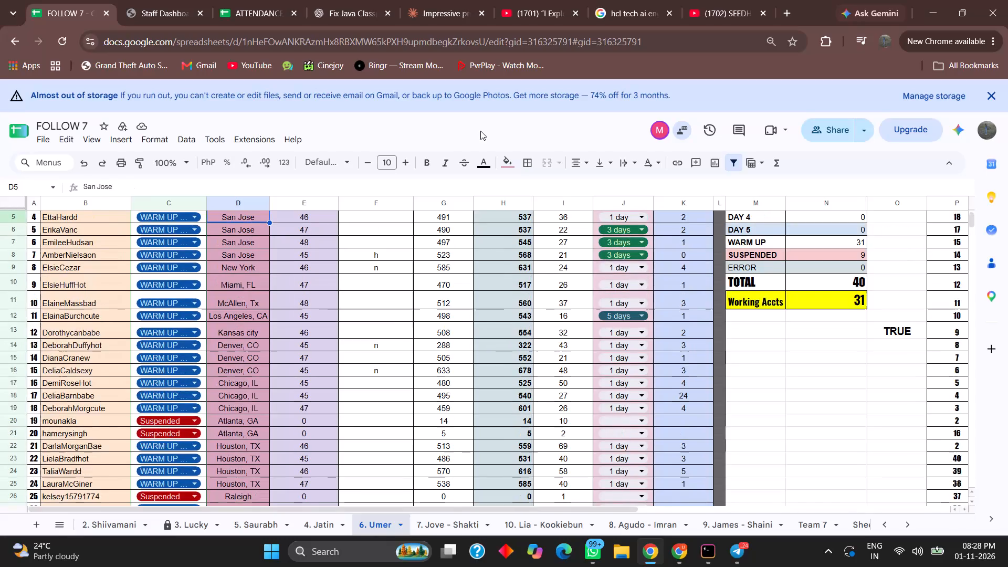
Set the No. of Follows figure of row 3, the Seacaucus account noted pd, to 30.
{"action": "key", "text": "Up"}
{"action": "key", "text": "Up"}
{"action": "key", "text": "Up"}
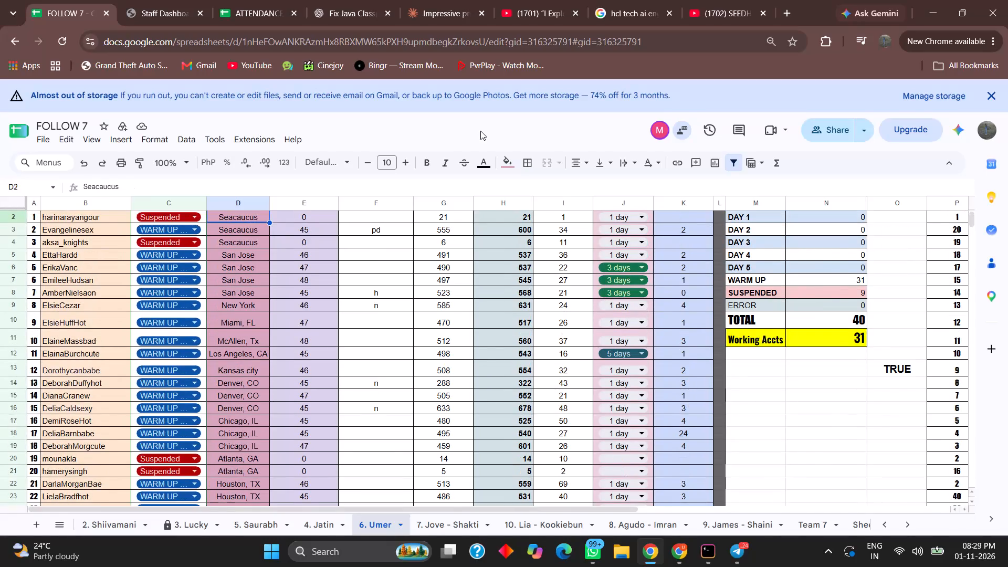
{"action": "key", "text": "Up"}
{"action": "key", "text": "Down"}
{"action": "key", "text": "Down"}
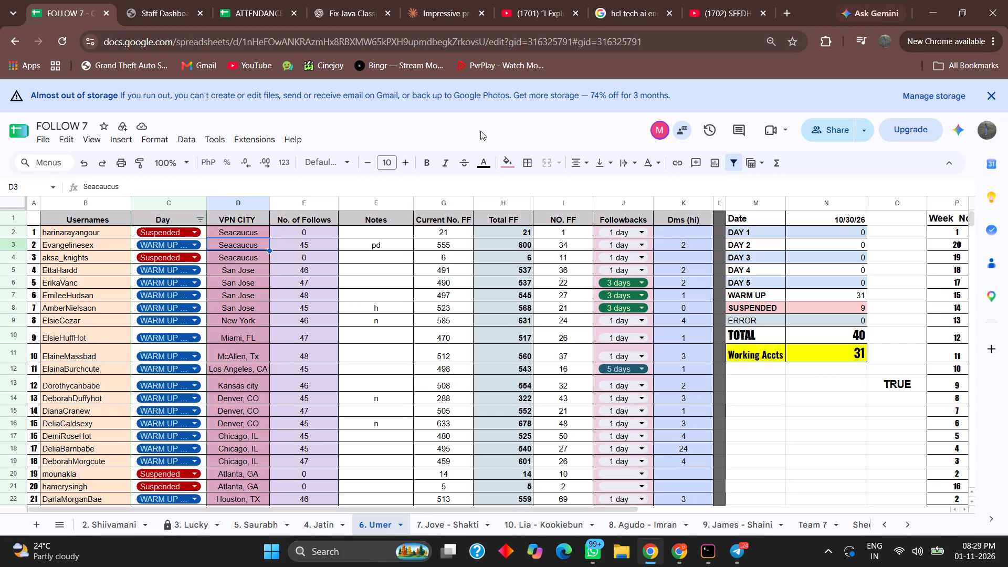
{"action": "key", "text": "Right"}
{"action": "key", "text": "Right"}
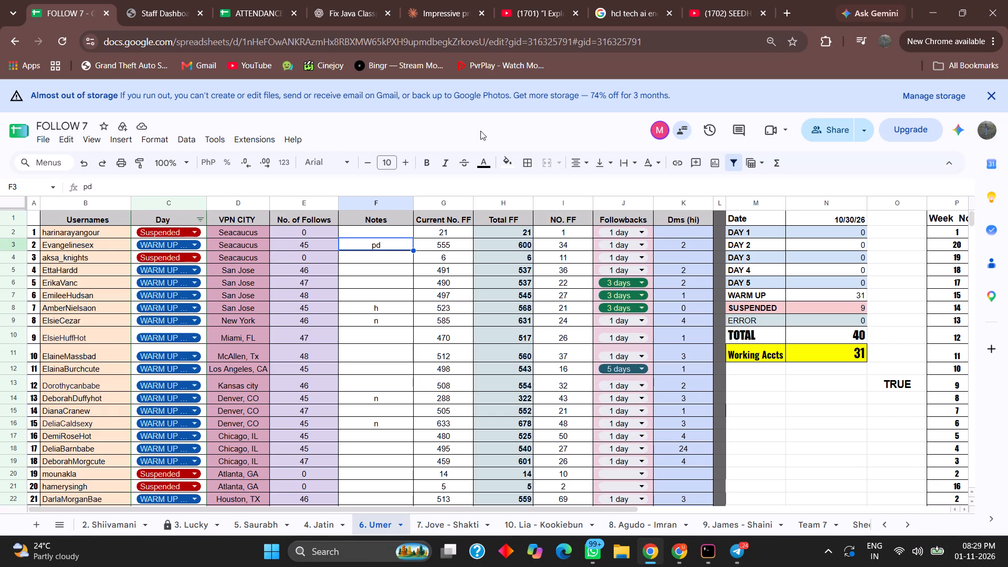
{"action": "key", "text": "Left"}
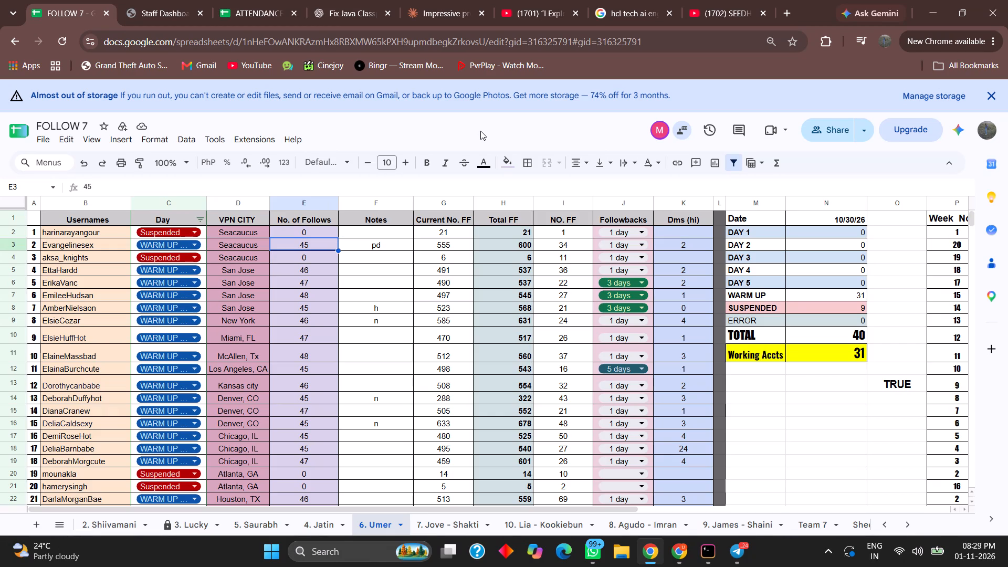
{"action": "type", "text": "30"}
{"action": "key", "text": "Down"}
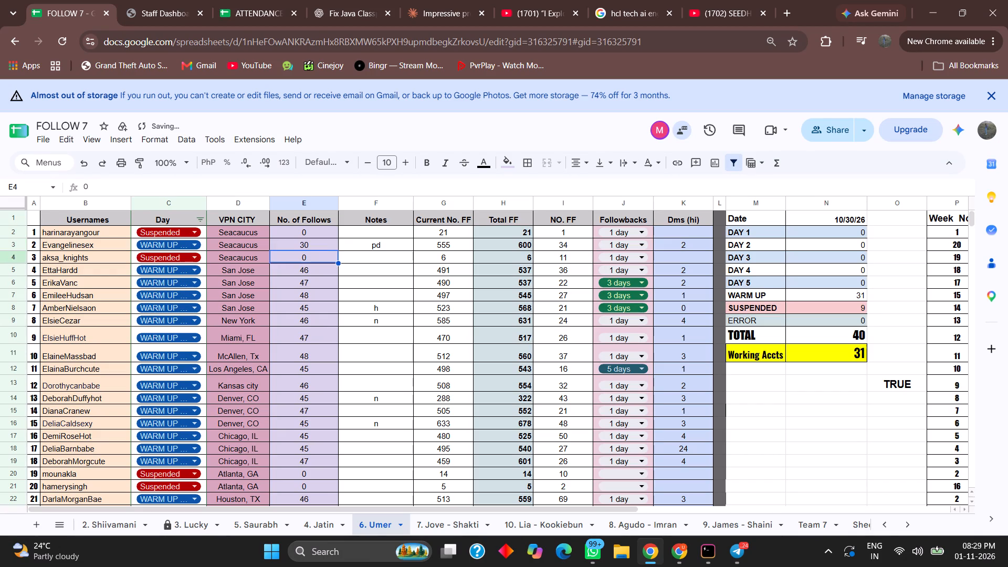
Set the No. of Follows figure of row 5, the first San Jose account, to 31.
{"action": "key", "text": "Down"}
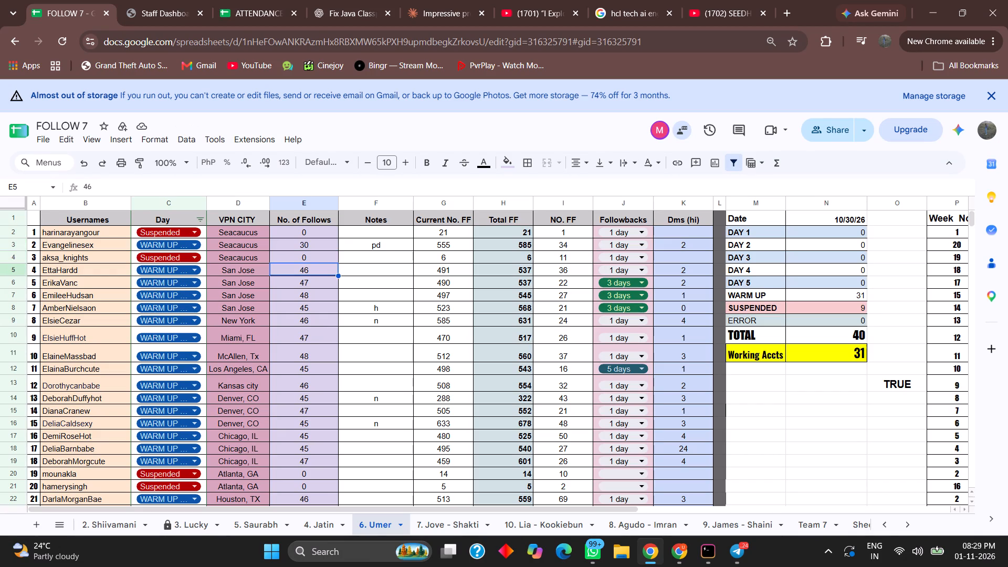
{"action": "key", "text": "3"}
{"action": "key", "text": "1"}
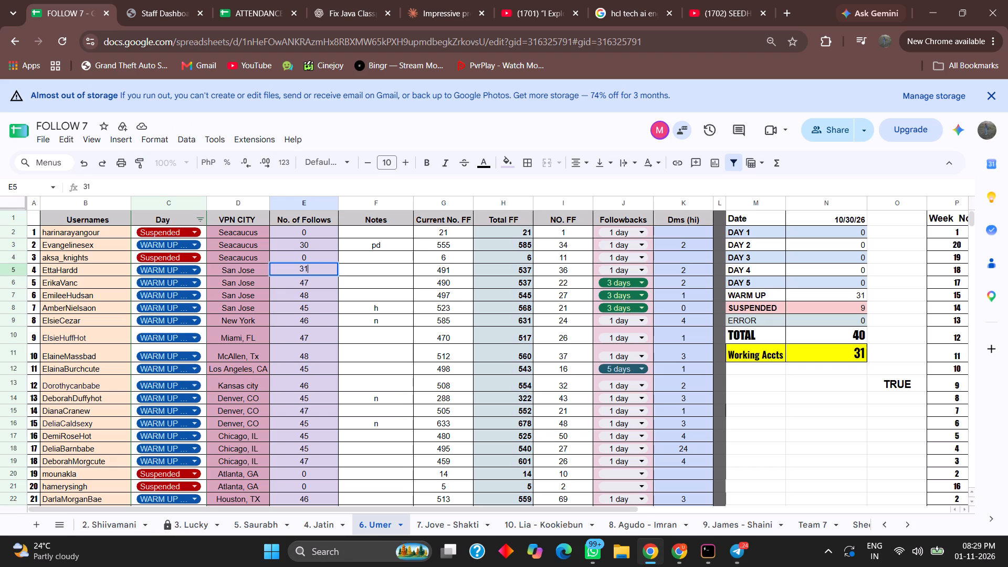
{"action": "key", "text": "Down"}
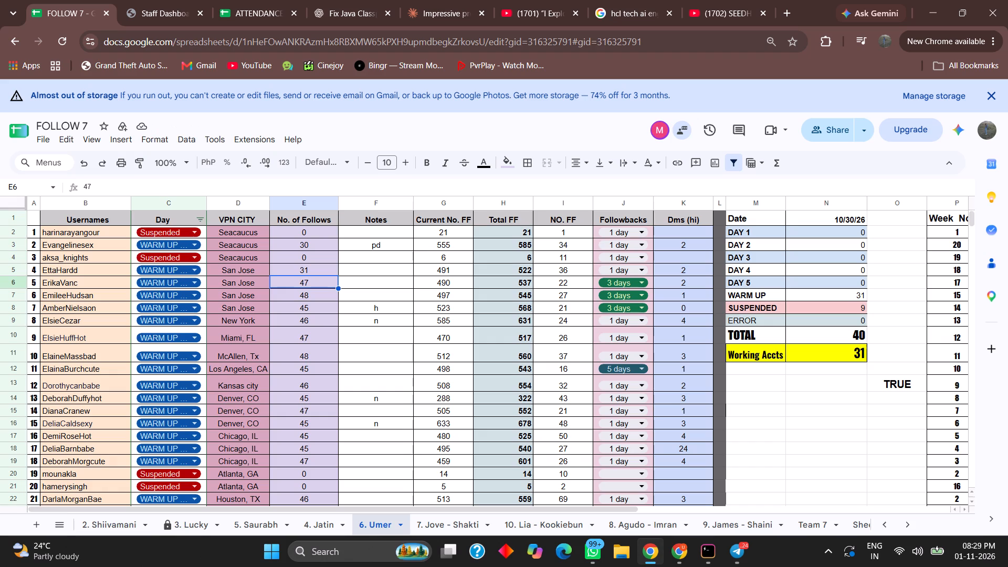
Return to the No. of Follows cell of row 3, the Seacaucus account noted pd.
{"action": "key", "text": "Up"}
{"action": "key", "text": "Up"}
{"action": "key", "text": "Up"}
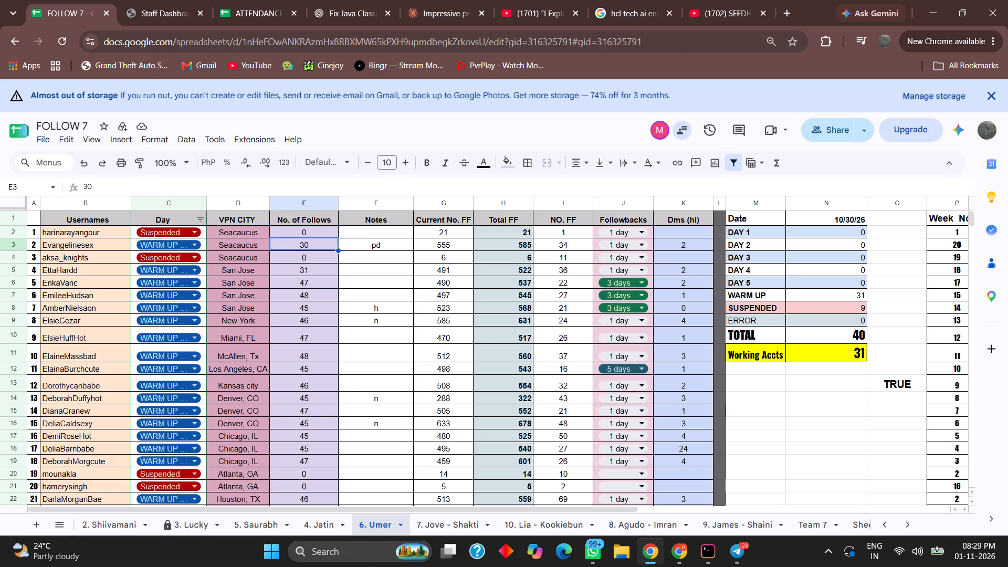
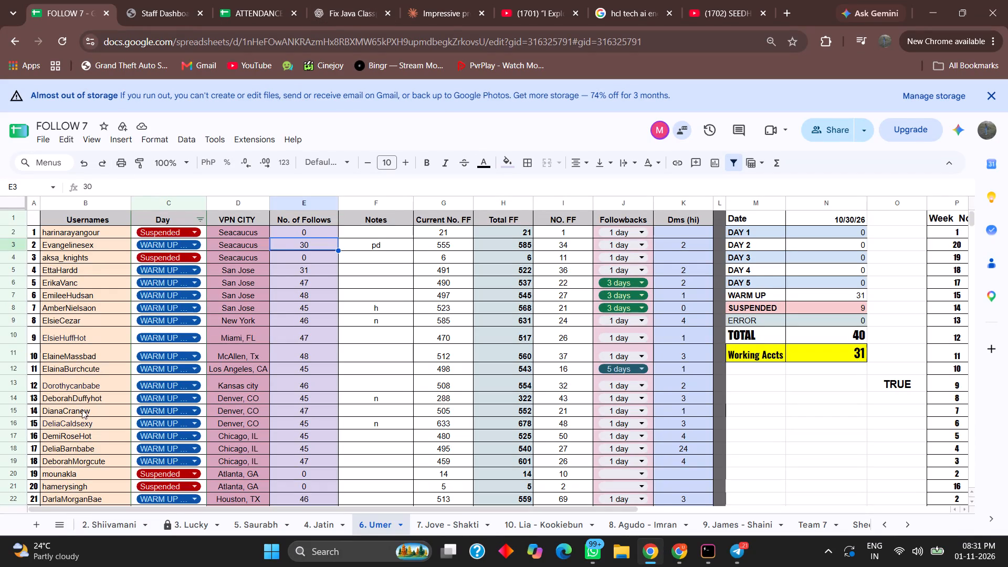
Enter the note l for row 12, the first Los Angeles account, in the Notes column.
{"action": "left_click", "coordinate": [72, 367]}
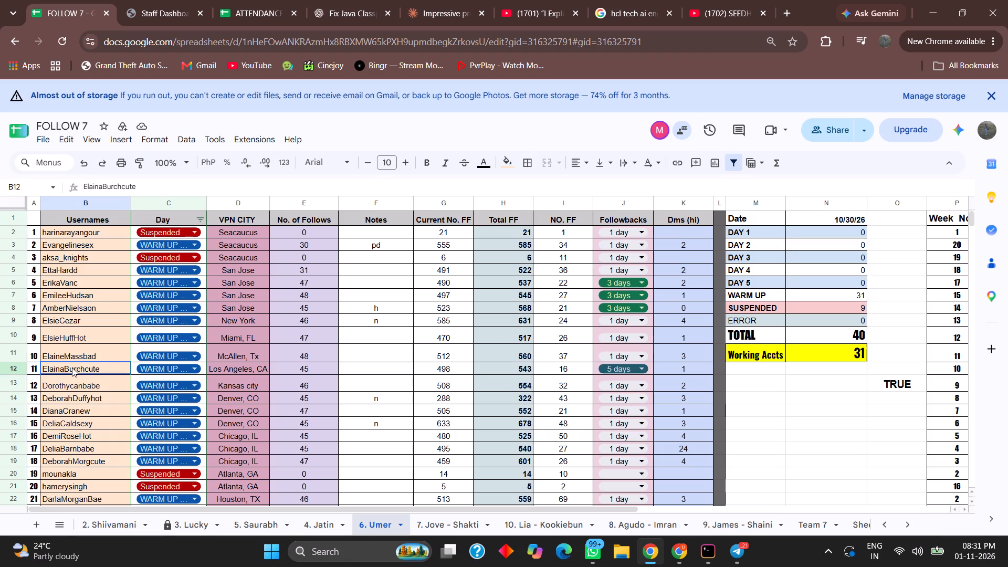
{"action": "key", "text": "Right"}
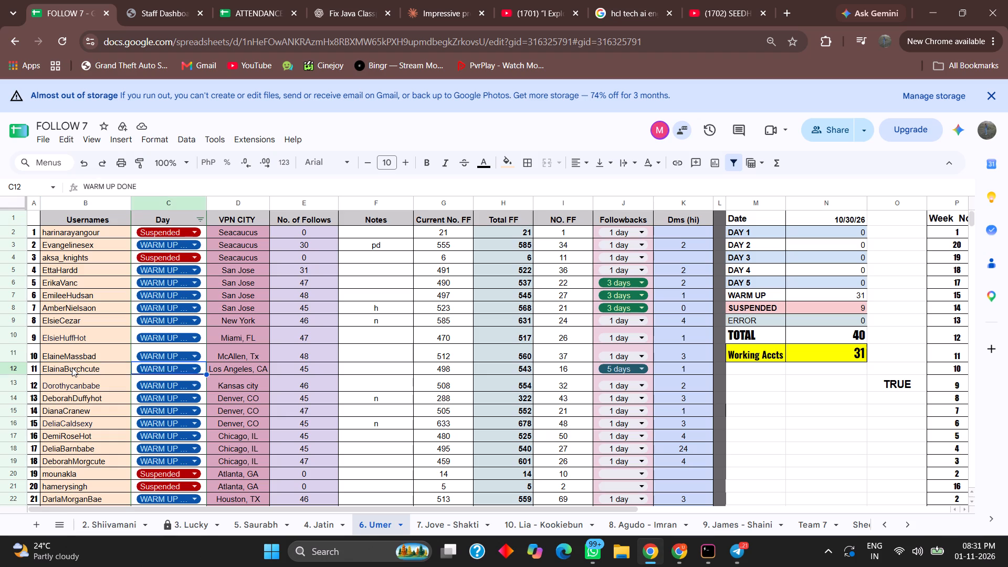
{"action": "key", "text": "Right"}
{"action": "key", "text": "Right"}
{"action": "key", "text": "Right"}
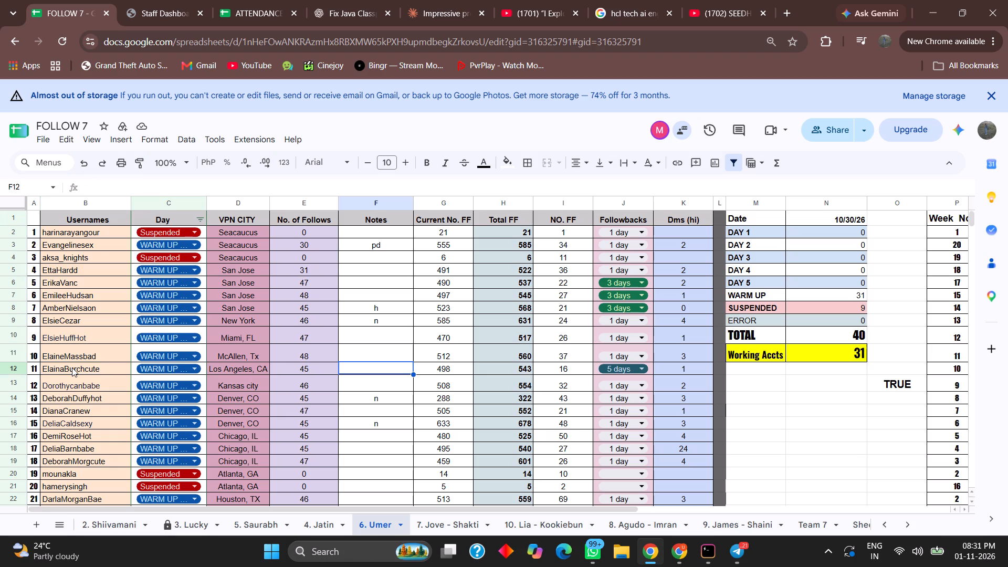
{"action": "key", "text": "l"}
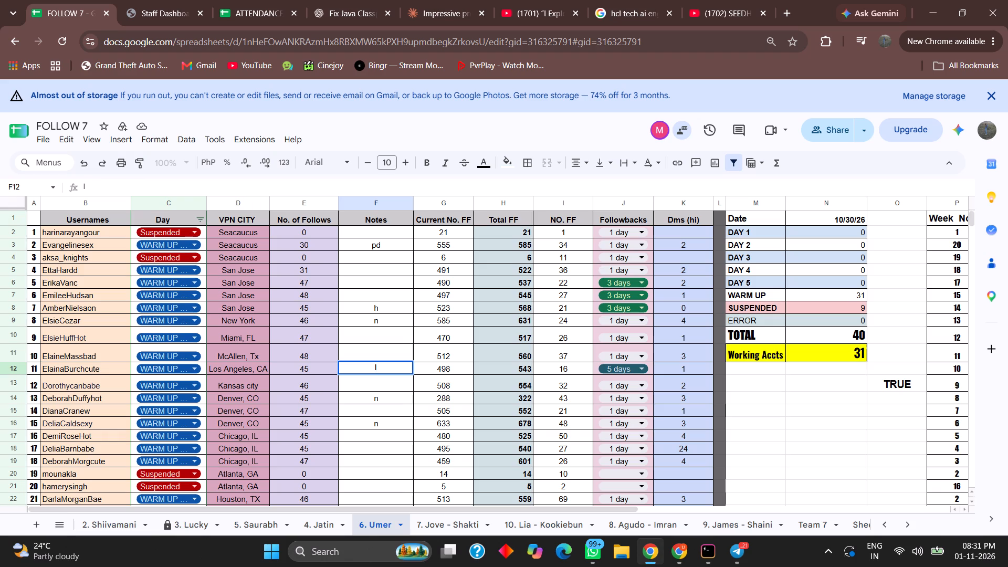
{"action": "key", "text": "Left"}
{"action": "key", "text": "Left"}
{"action": "key", "text": "Left"}
{"action": "key", "text": "Left"}
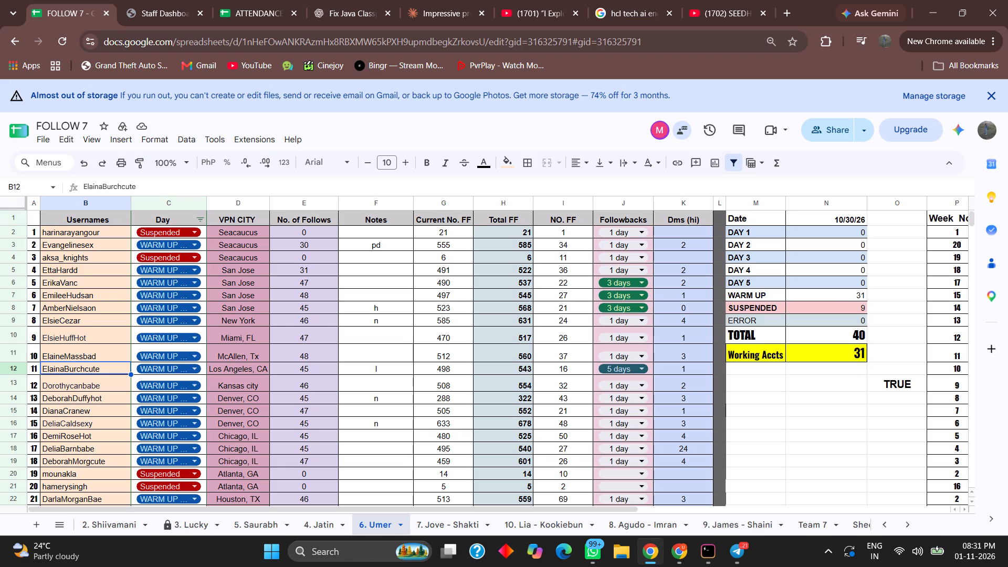
Enter the note l for row 7, the third San Jose account, in the Notes column.
{"action": "scroll", "coordinate": [69, 363], "scroll_direction": "down", "scroll_amount": 2}
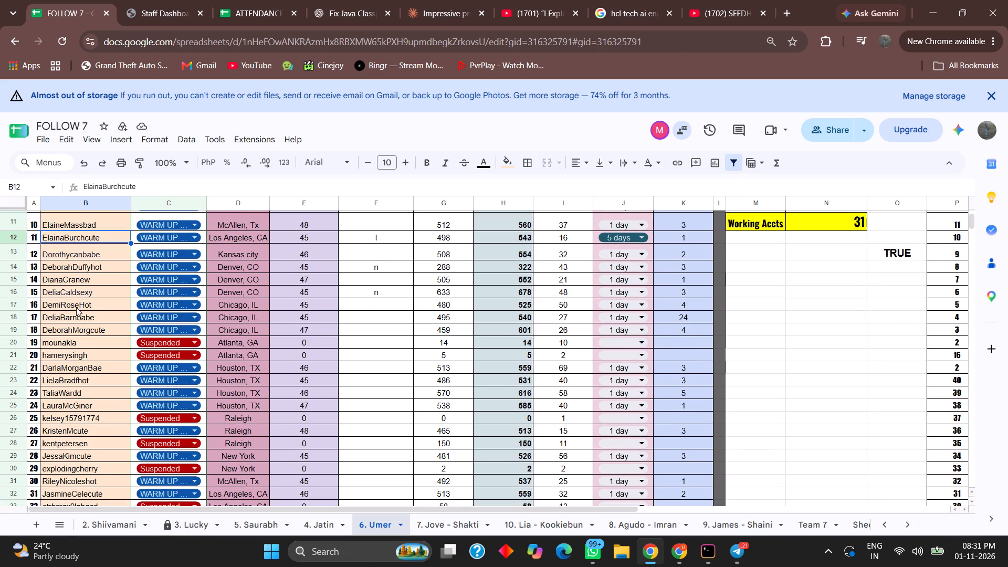
{"action": "scroll", "coordinate": [58, 418], "scroll_direction": "down", "scroll_amount": 1}
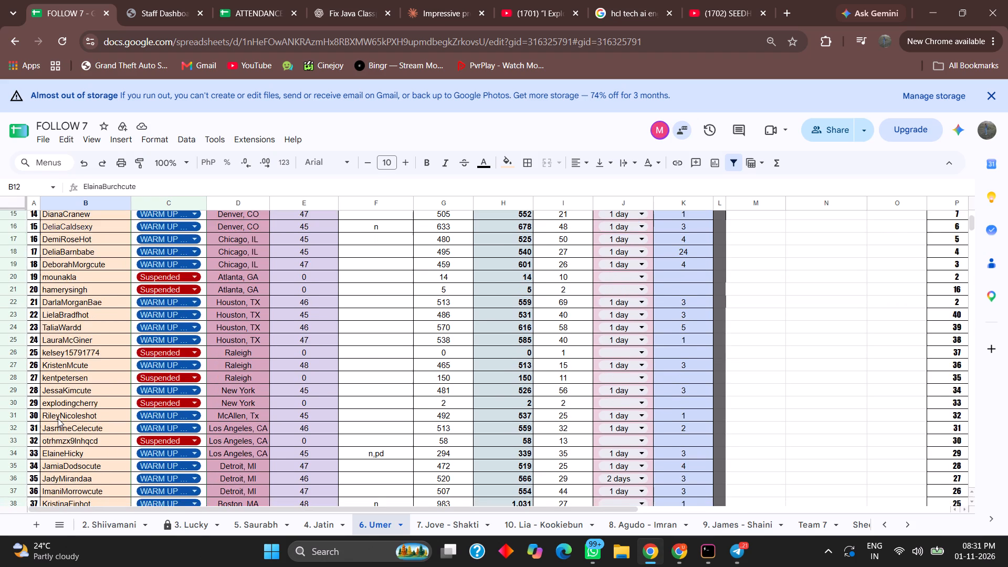
{"action": "scroll", "coordinate": [58, 423], "scroll_direction": "down", "scroll_amount": 1}
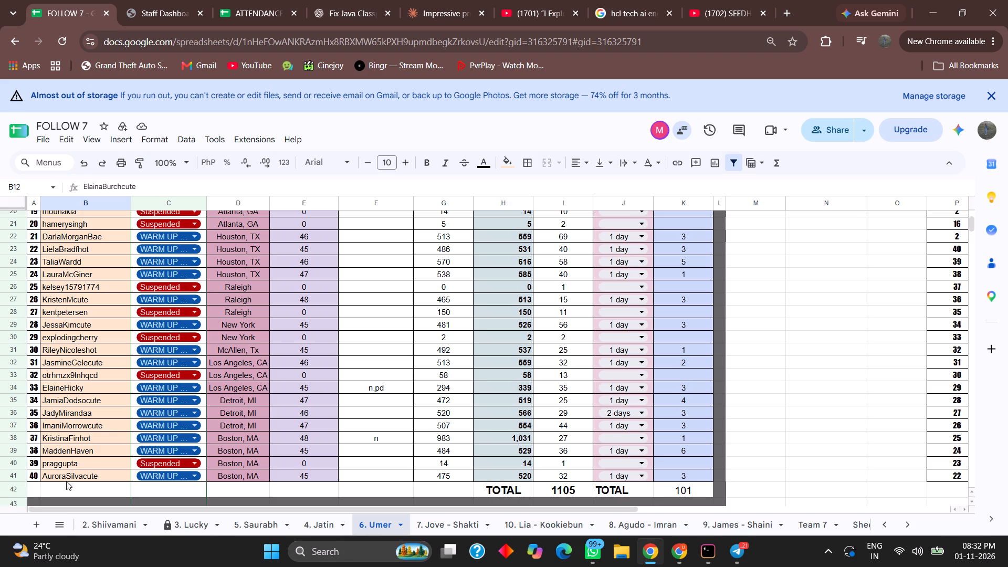
{"action": "scroll", "coordinate": [81, 331], "scroll_direction": "up", "scroll_amount": 1}
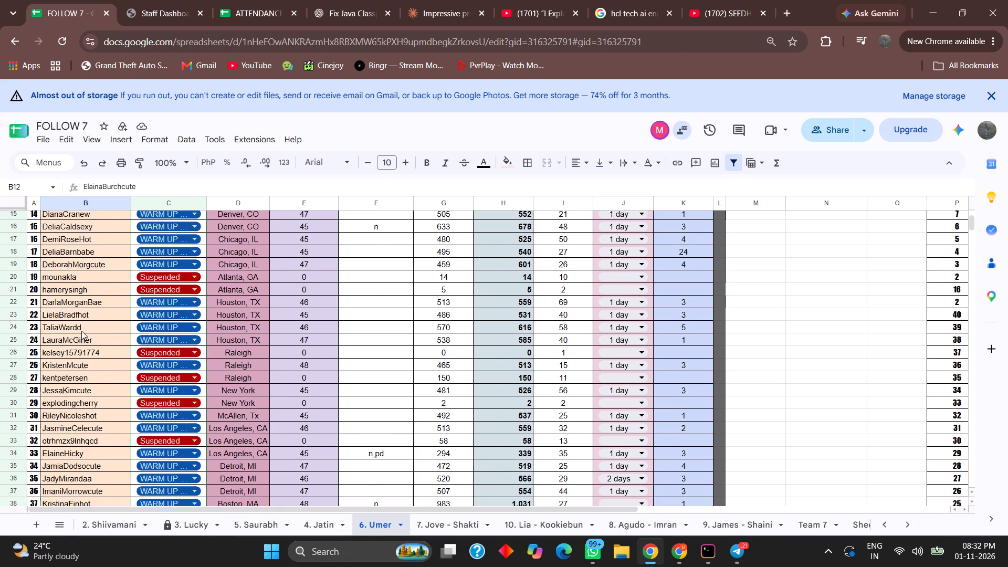
{"action": "scroll", "coordinate": [81, 331], "scroll_direction": "up", "scroll_amount": 2}
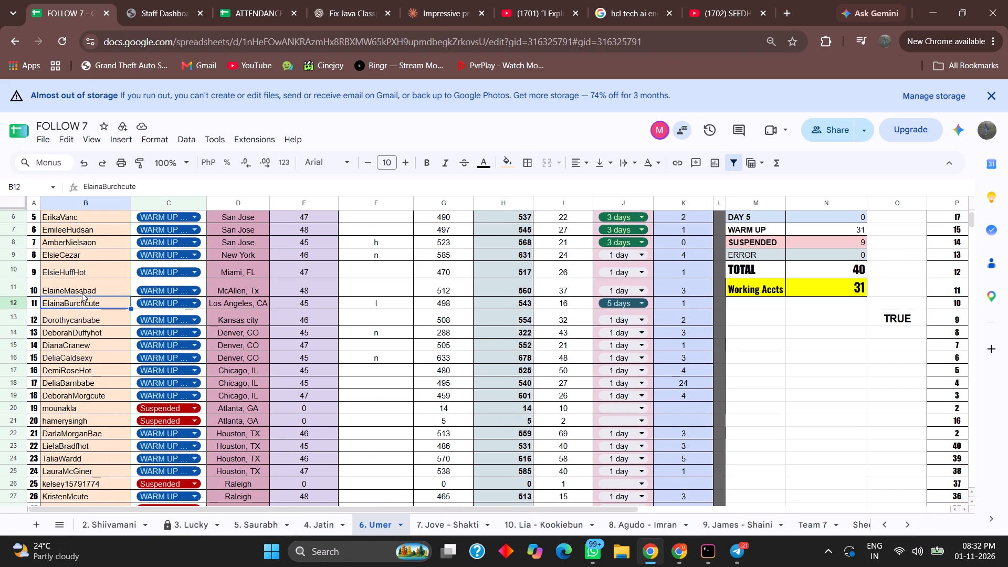
{"action": "scroll", "coordinate": [65, 279], "scroll_direction": "up", "scroll_amount": 2}
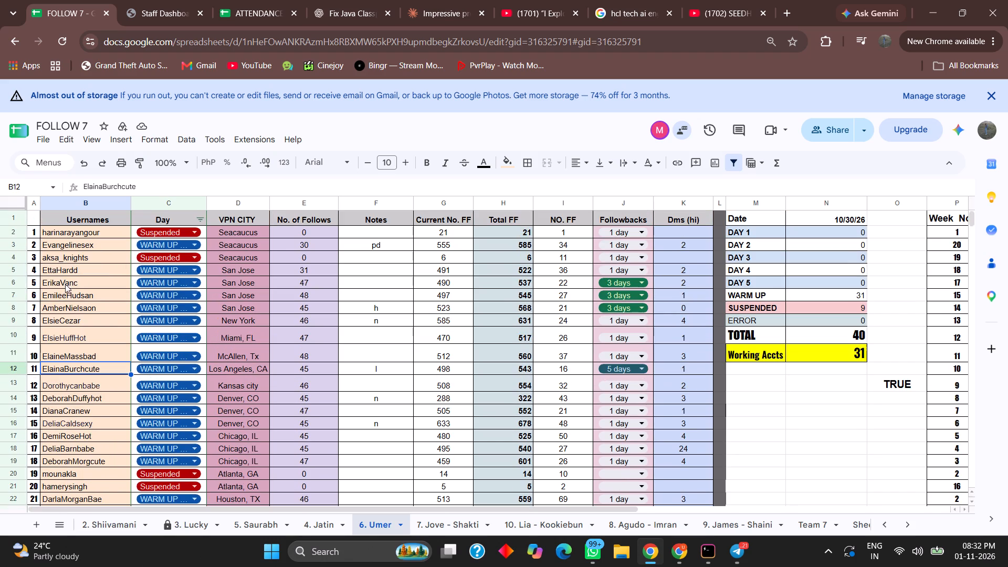
{"action": "left_click", "coordinate": [73, 295]}
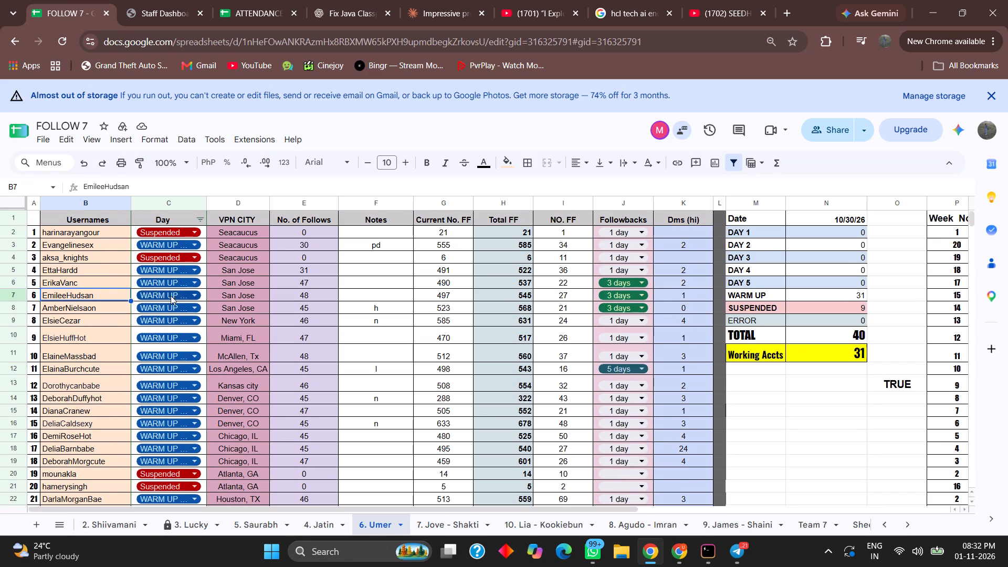
{"action": "left_click", "coordinate": [370, 297]}
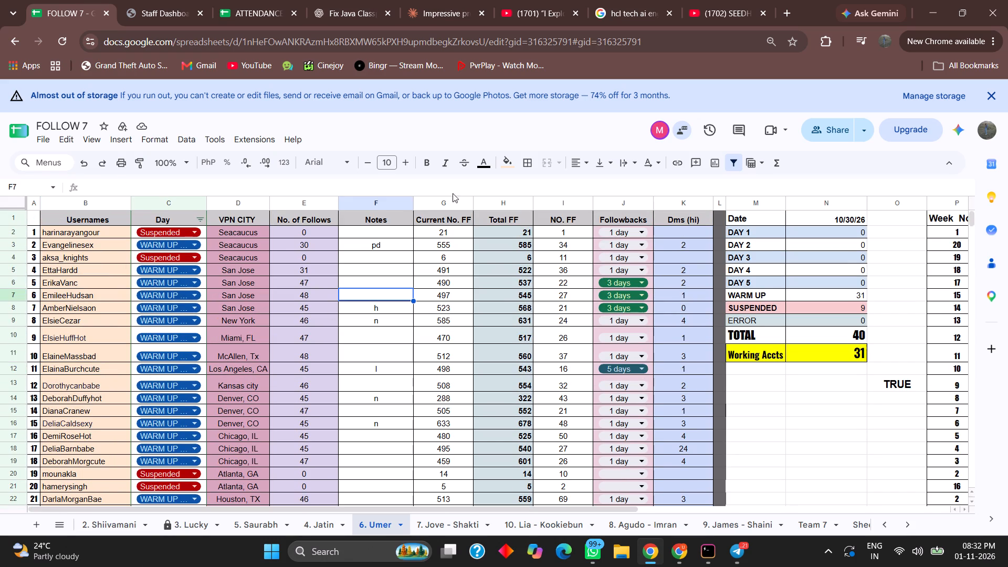
{"action": "key", "text": "l"}
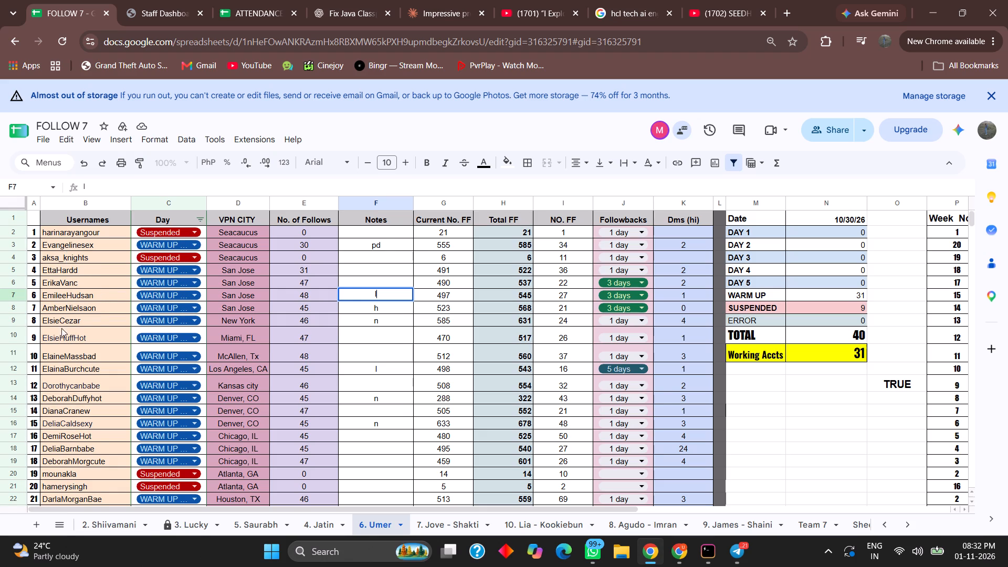
Enter the note l for row 36, the second Detroit account, in the Notes column.
{"action": "scroll", "coordinate": [60, 334], "scroll_direction": "down", "scroll_amount": 3}
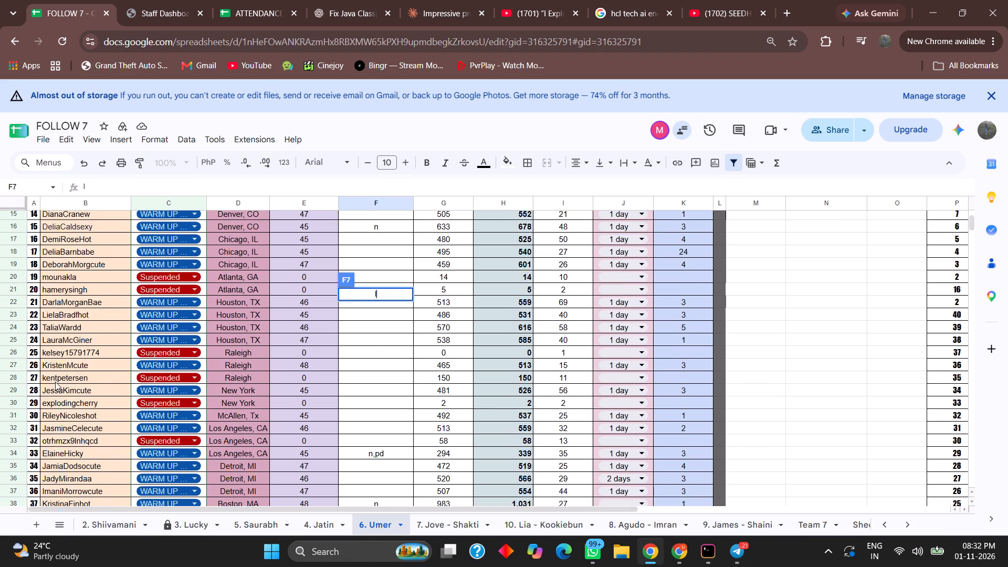
{"action": "scroll", "coordinate": [56, 396], "scroll_direction": "down", "scroll_amount": 1}
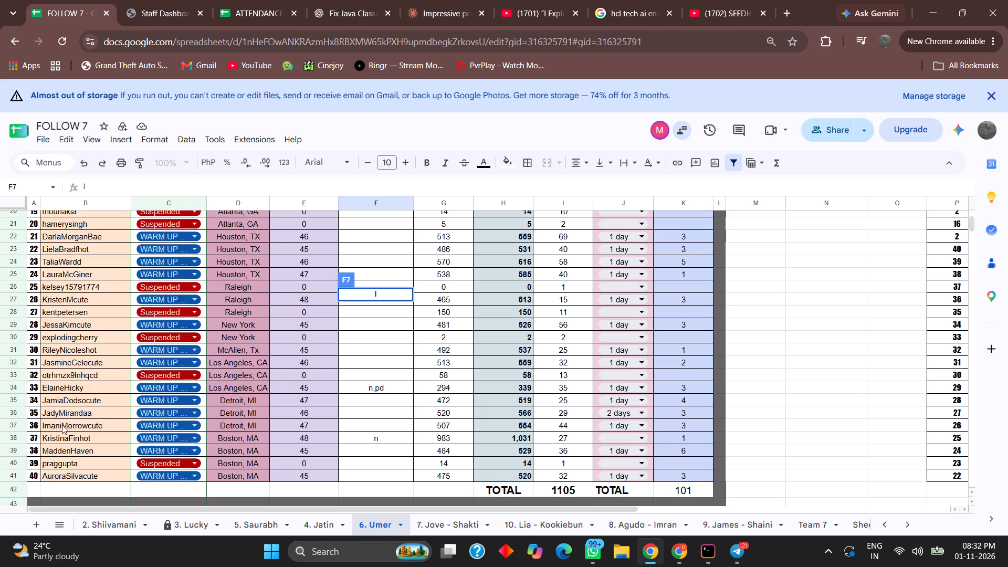
{"action": "left_click", "coordinate": [74, 411]}
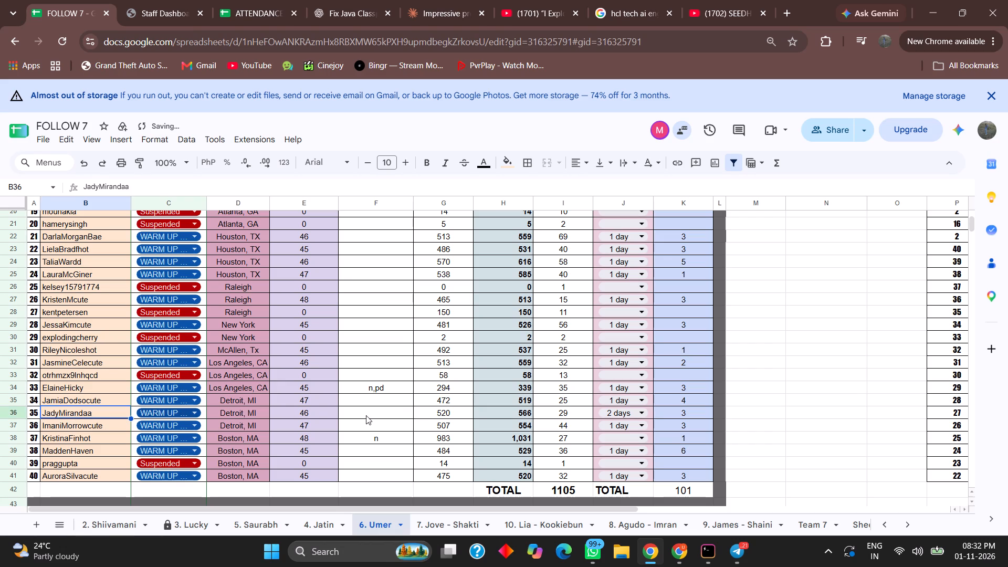
{"action": "left_click", "coordinate": [367, 411]}
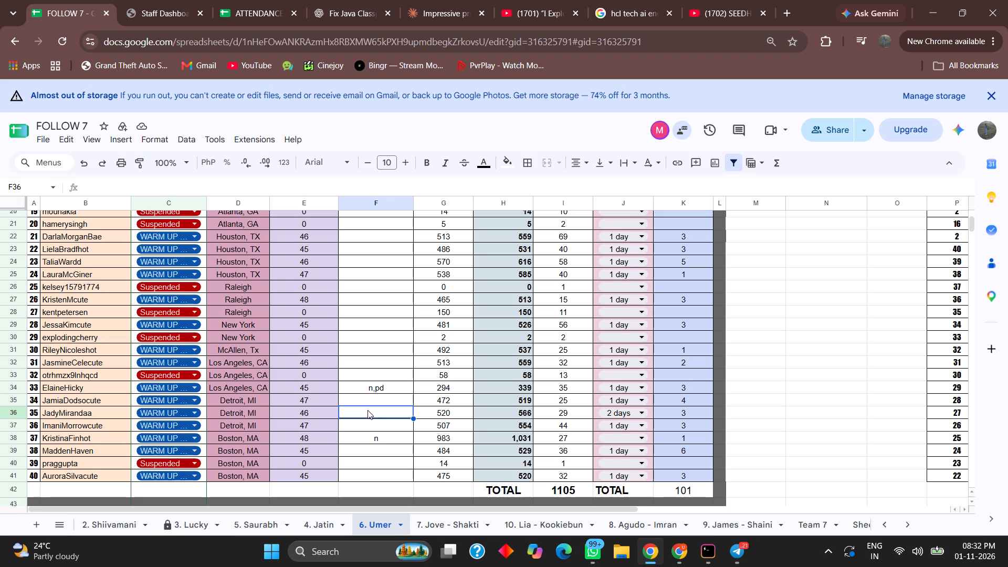
{"action": "key", "text": "l"}
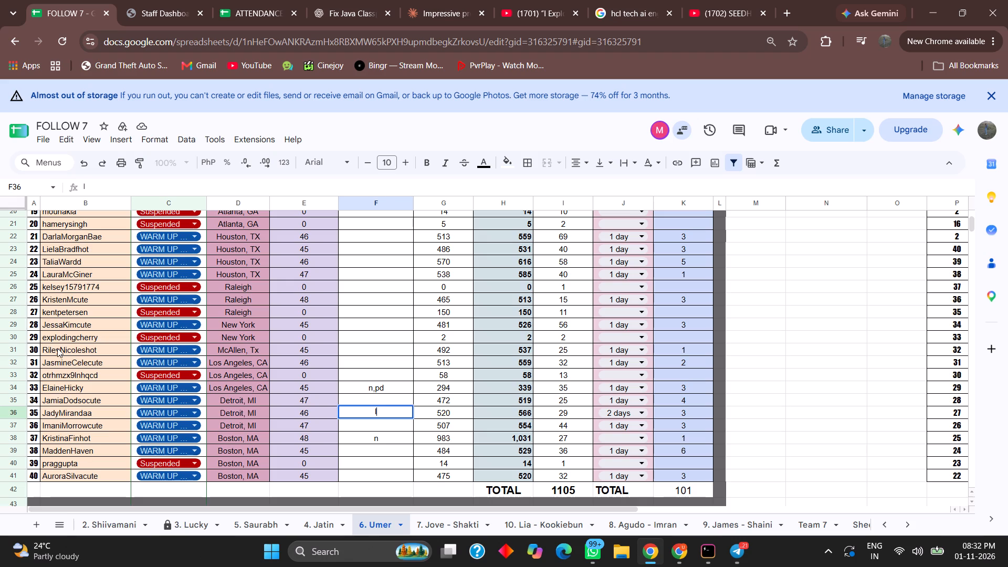
Enter the note l for row 13, the Kansas City account, in the Notes column.
{"action": "scroll", "coordinate": [73, 369], "scroll_direction": "up", "scroll_amount": 1}
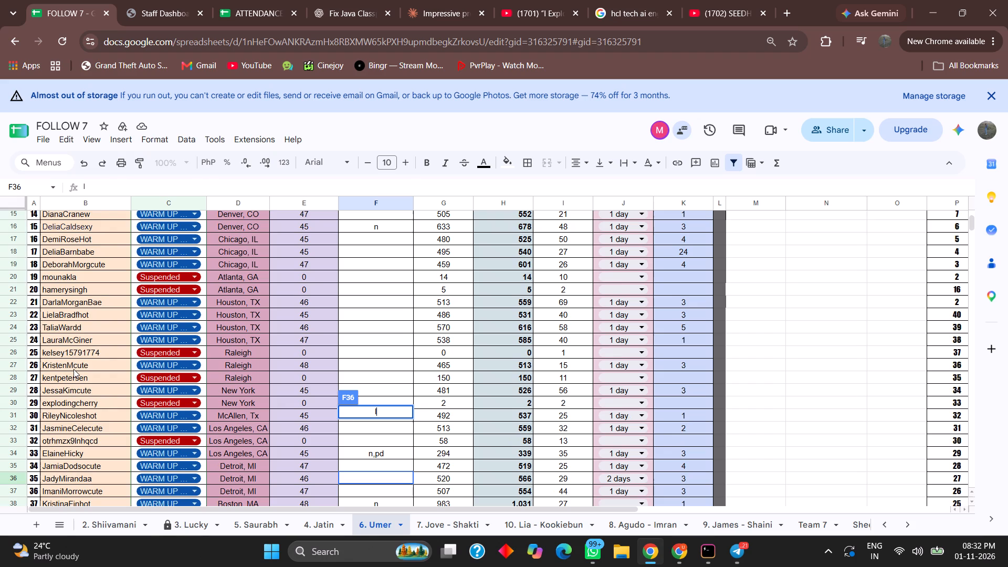
{"action": "scroll", "coordinate": [84, 331], "scroll_direction": "up", "scroll_amount": 2}
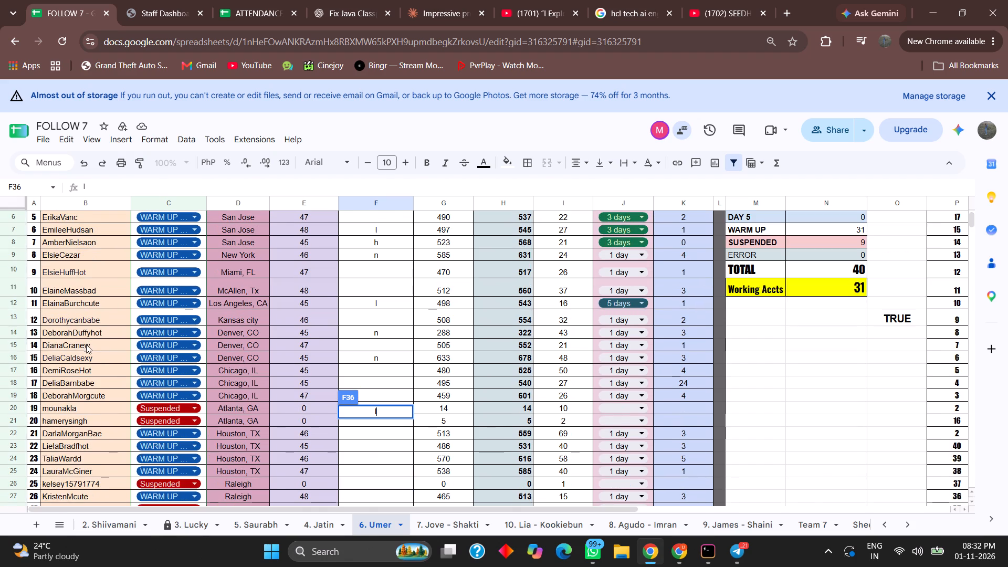
{"action": "left_click", "coordinate": [87, 320]}
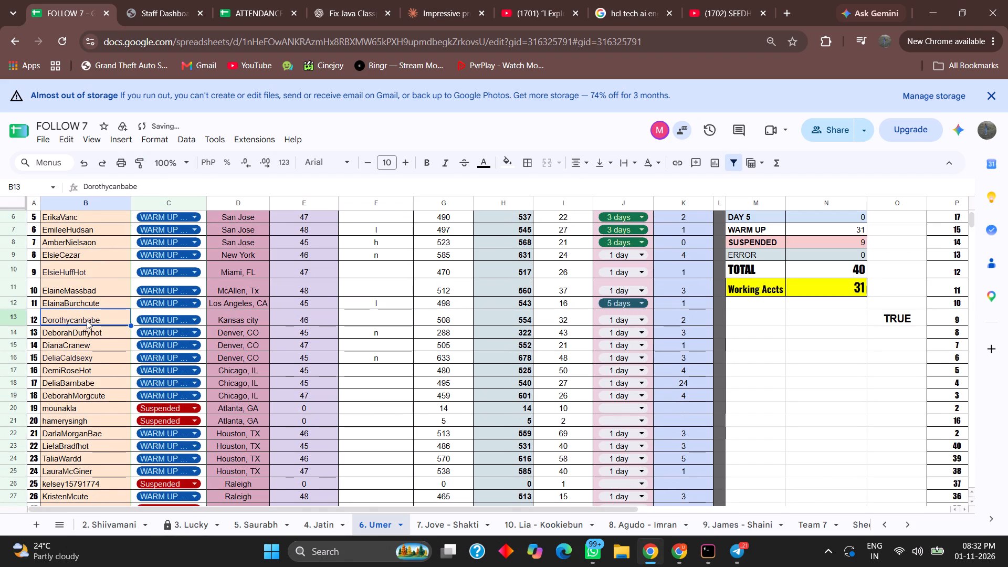
{"action": "left_click", "coordinate": [346, 319]}
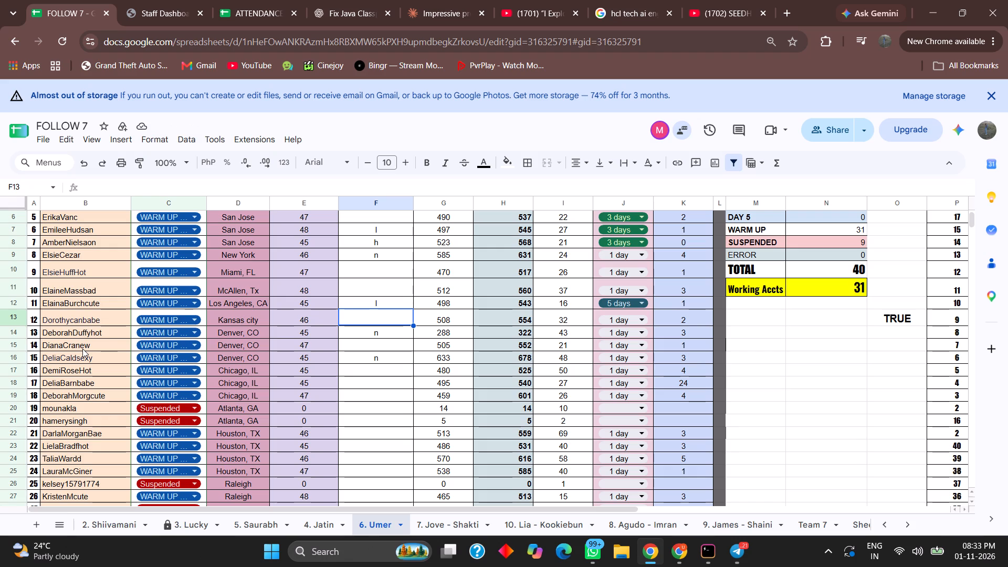
{"action": "scroll", "coordinate": [82, 349], "scroll_direction": "up", "scroll_amount": 2}
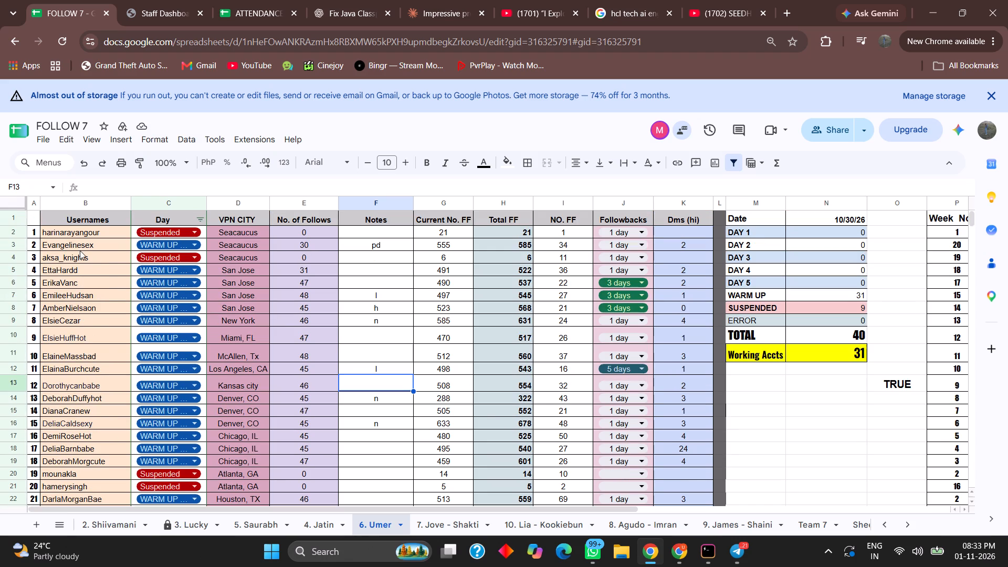
{"action": "scroll", "coordinate": [73, 311], "scroll_direction": "down", "scroll_amount": 2}
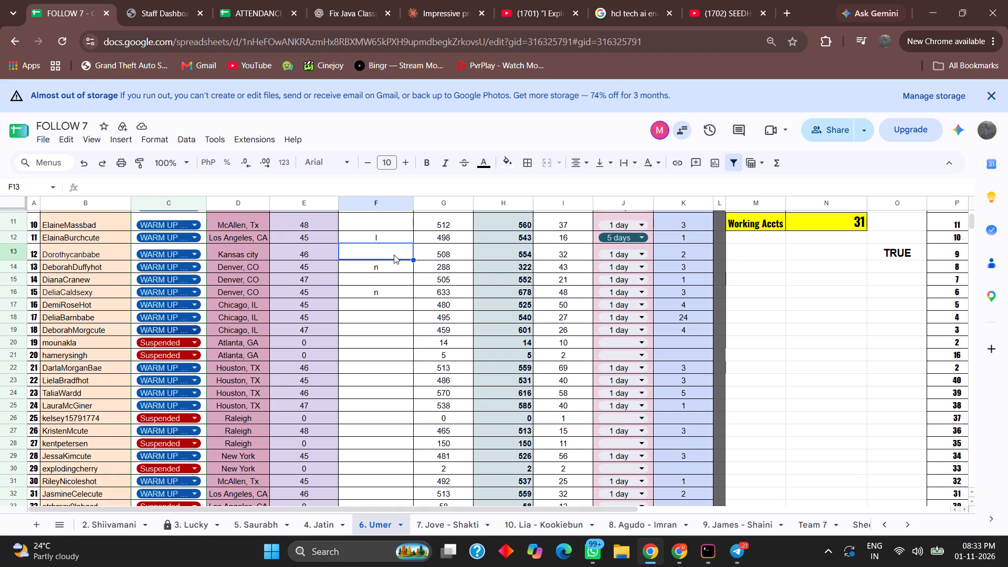
{"action": "key", "text": "l"}
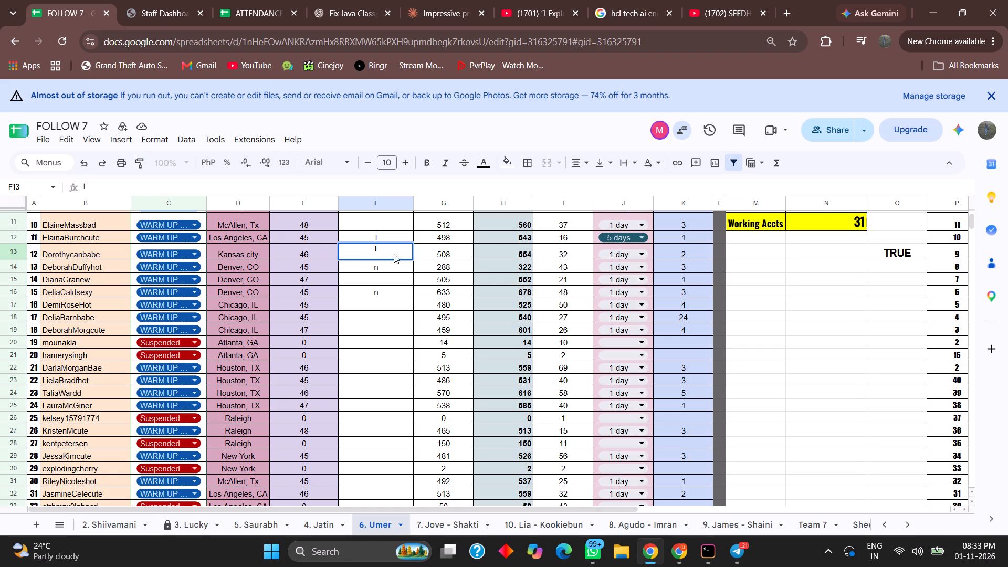
Enter the note l for row 27, the Raleigh account in warm-up, in the Notes column.
{"action": "scroll", "coordinate": [97, 364], "scroll_direction": "up", "scroll_amount": 1}
{"action": "scroll", "coordinate": [90, 372], "scroll_direction": "down", "scroll_amount": 1}
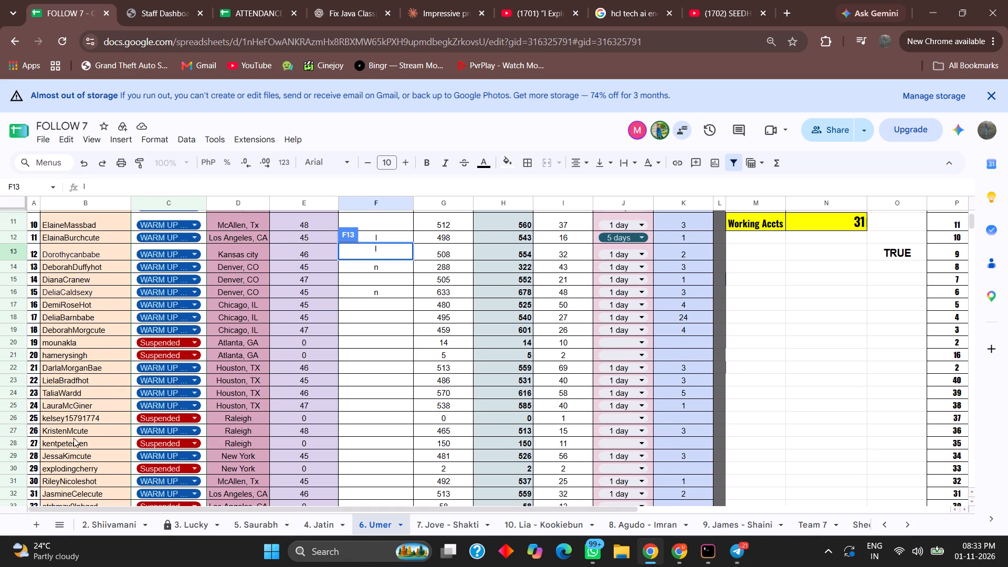
{"action": "scroll", "coordinate": [65, 455], "scroll_direction": "down", "scroll_amount": 1}
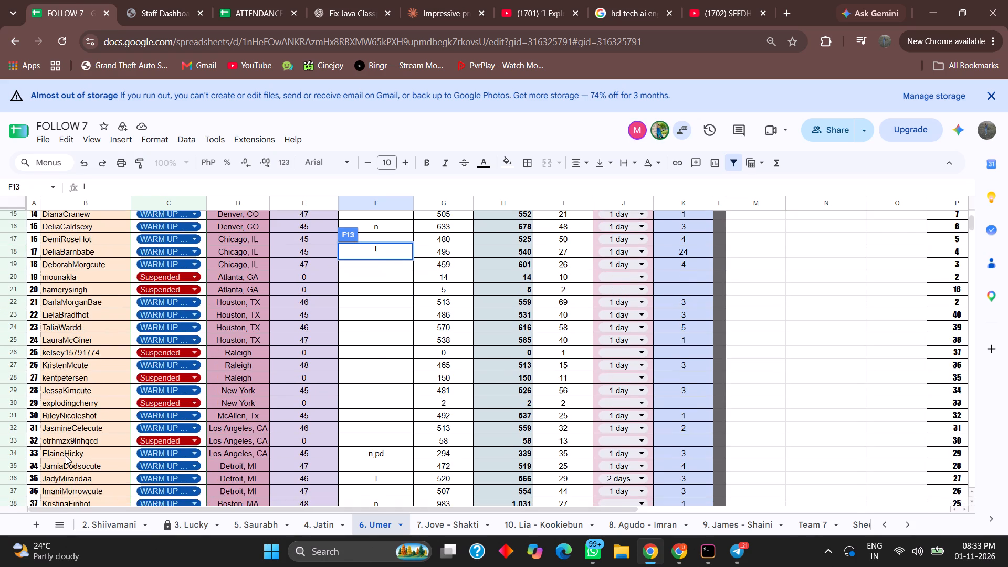
{"action": "scroll", "coordinate": [66, 456], "scroll_direction": "down", "scroll_amount": 1}
{"action": "scroll", "coordinate": [67, 453], "scroll_direction": "up", "scroll_amount": 4}
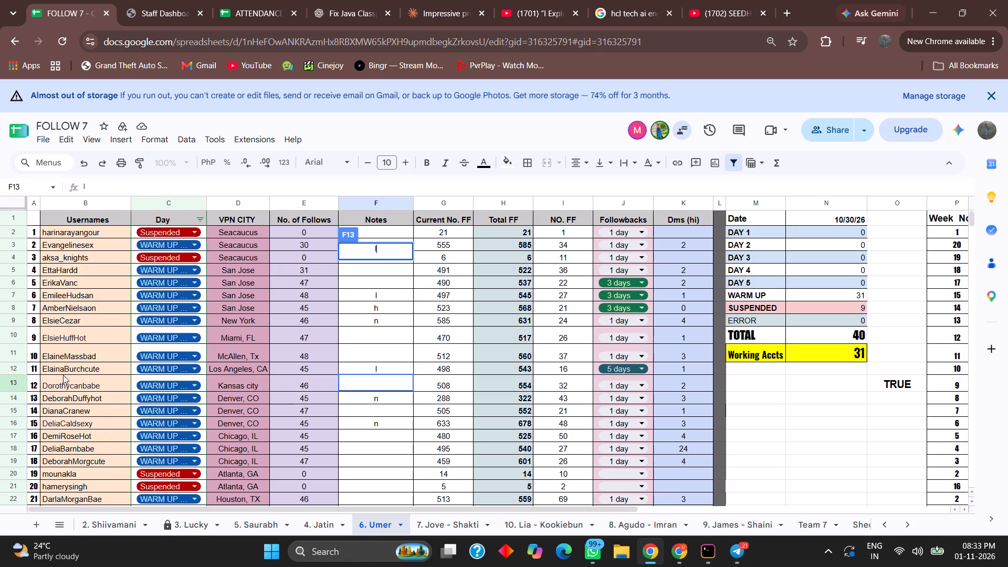
{"action": "scroll", "coordinate": [63, 375], "scroll_direction": "down", "scroll_amount": 2}
{"action": "left_click", "coordinate": [67, 427]}
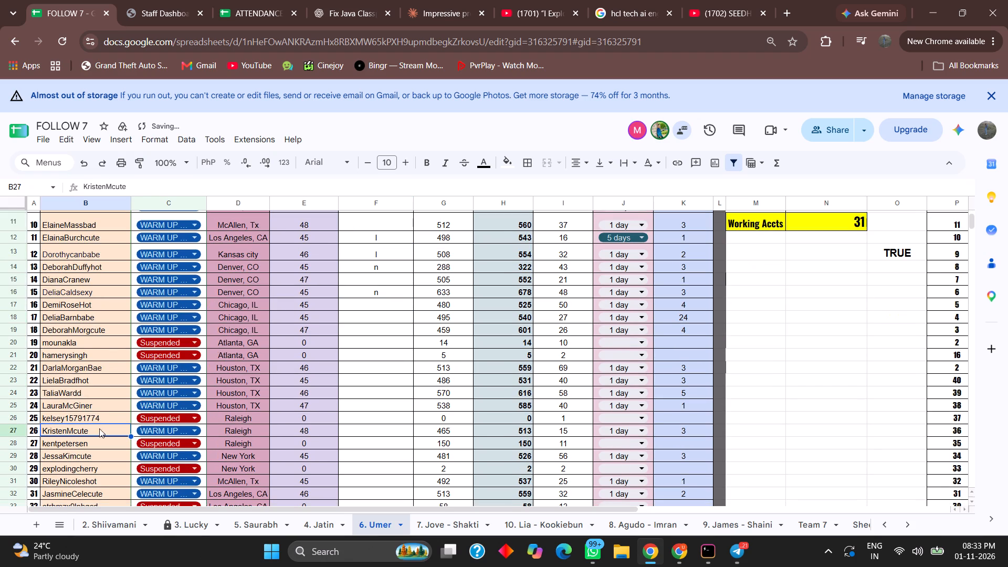
{"action": "left_click", "coordinate": [362, 427]}
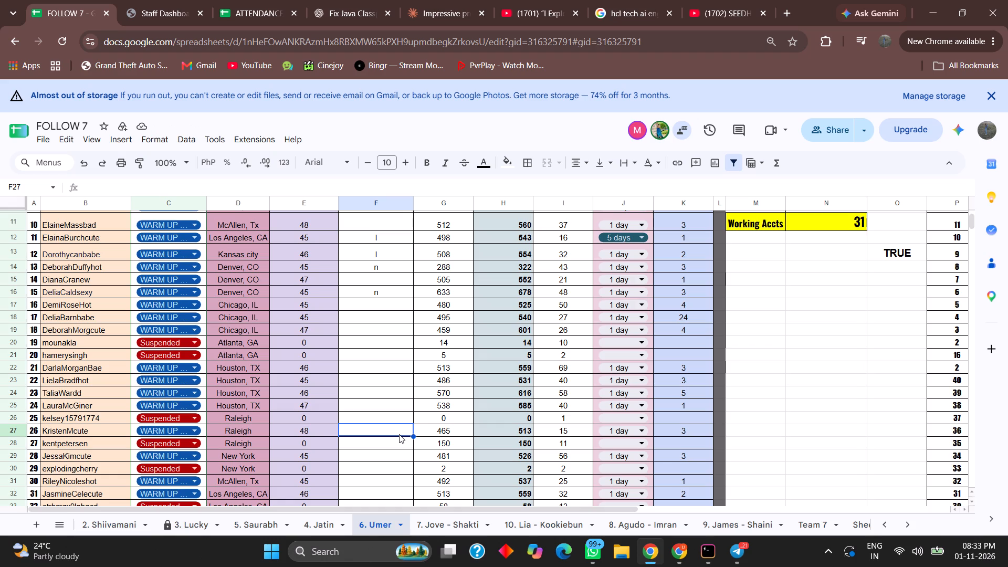
{"action": "key", "text": "l"}
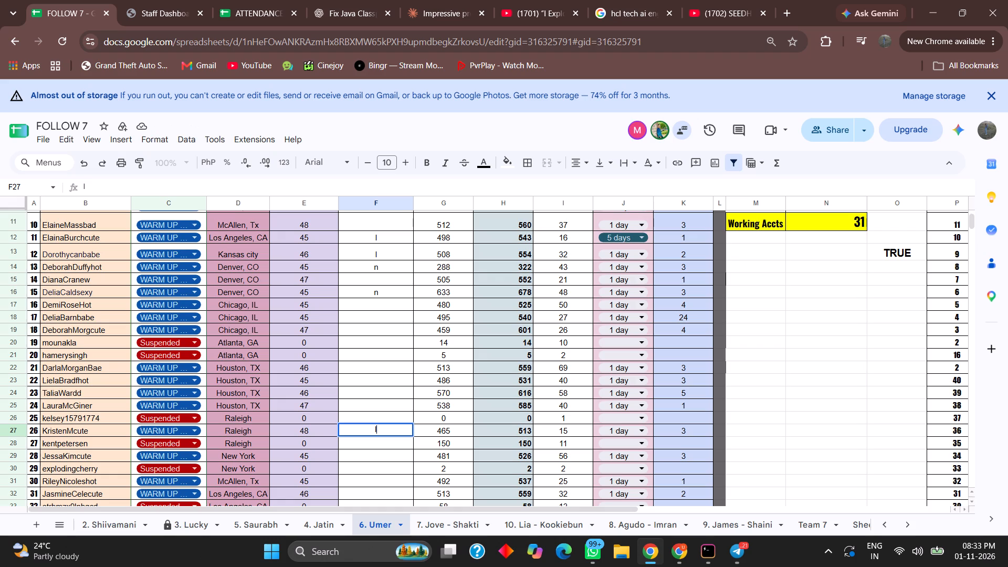
{"action": "key", "text": "Up"}
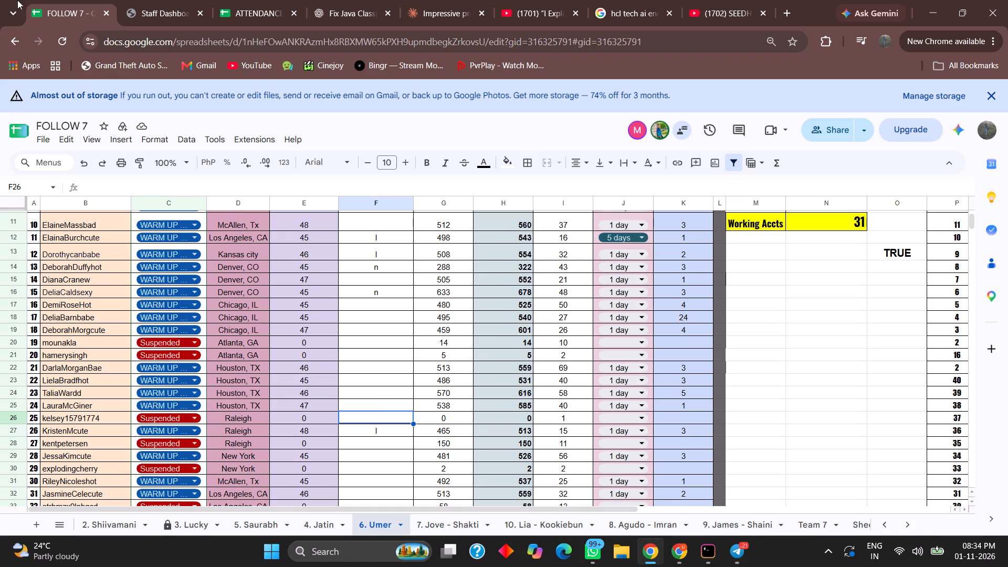
Switch to the ATTENDANCE (INDIA) spreadsheet and mark Umer as Present for 11/1/26 in the TEAM 7 sheet.
{"action": "left_click", "coordinate": [244, 0]}
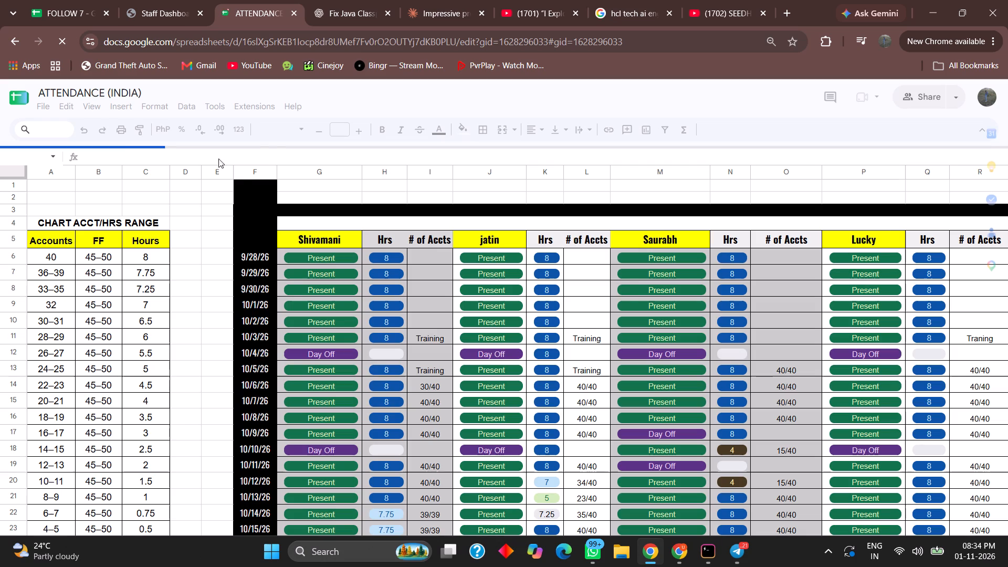
{"action": "scroll", "coordinate": [568, 283], "scroll_direction": "down", "scroll_amount": 1}
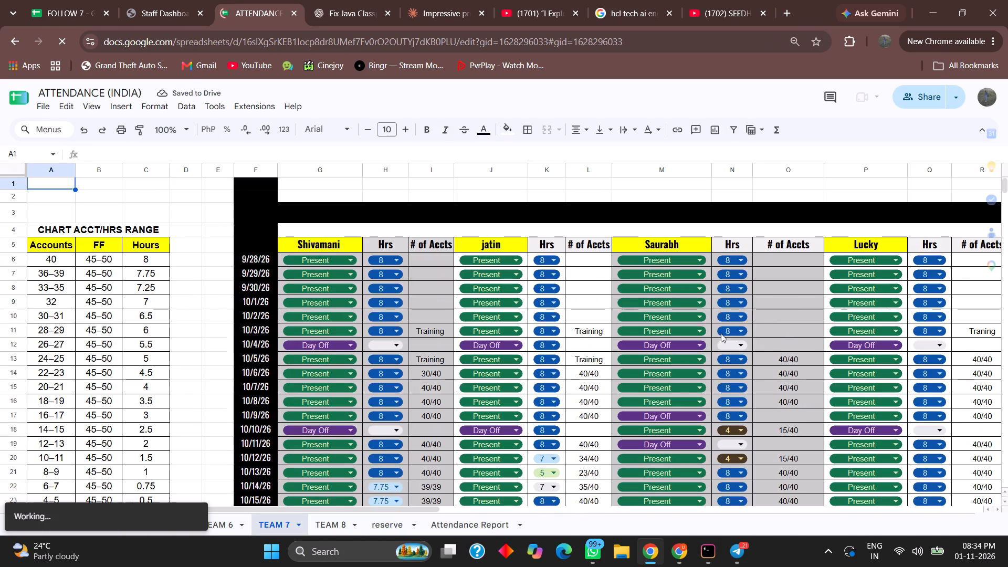
{"action": "scroll", "coordinate": [726, 337], "scroll_direction": "left", "scroll_amount": 2}
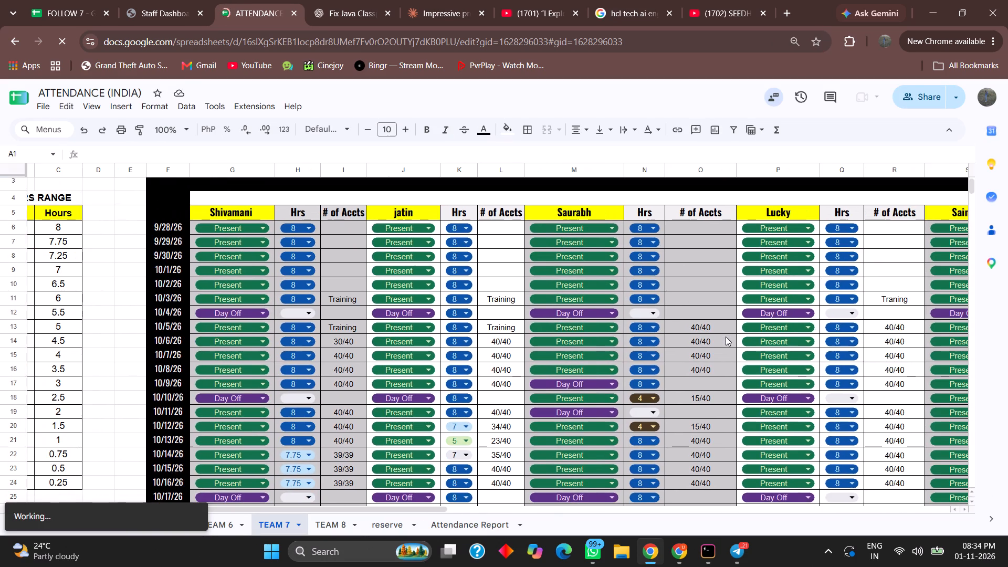
{"action": "scroll", "coordinate": [726, 337], "scroll_direction": "left", "scroll_amount": 4}
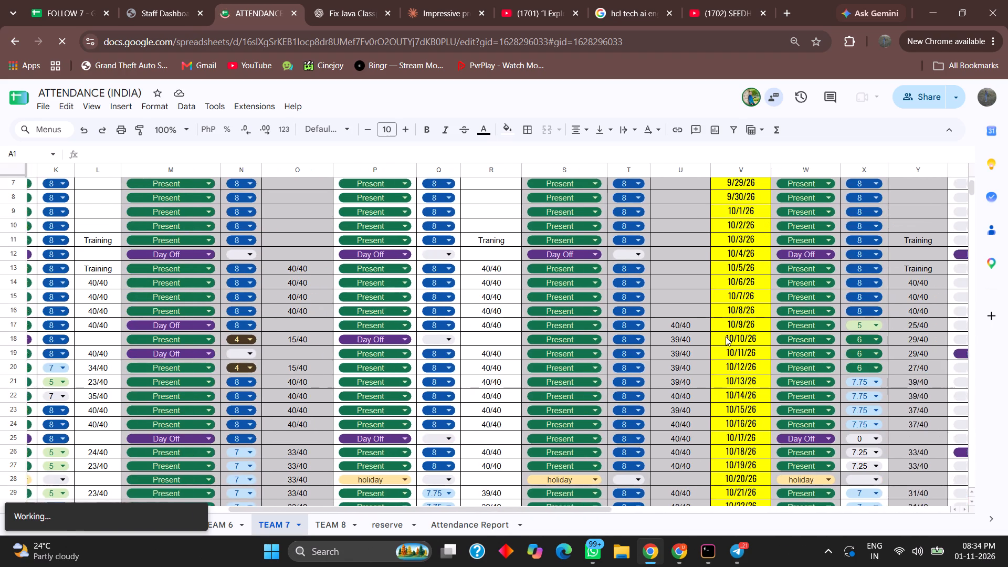
{"action": "scroll", "coordinate": [726, 337], "scroll_direction": "left", "scroll_amount": 1}
{"action": "scroll", "coordinate": [726, 337], "scroll_direction": "down", "scroll_amount": 1}
{"action": "scroll", "coordinate": [726, 337], "scroll_direction": "left", "scroll_amount": 3}
{"action": "scroll", "coordinate": [726, 337], "scroll_direction": "down", "scroll_amount": 1}
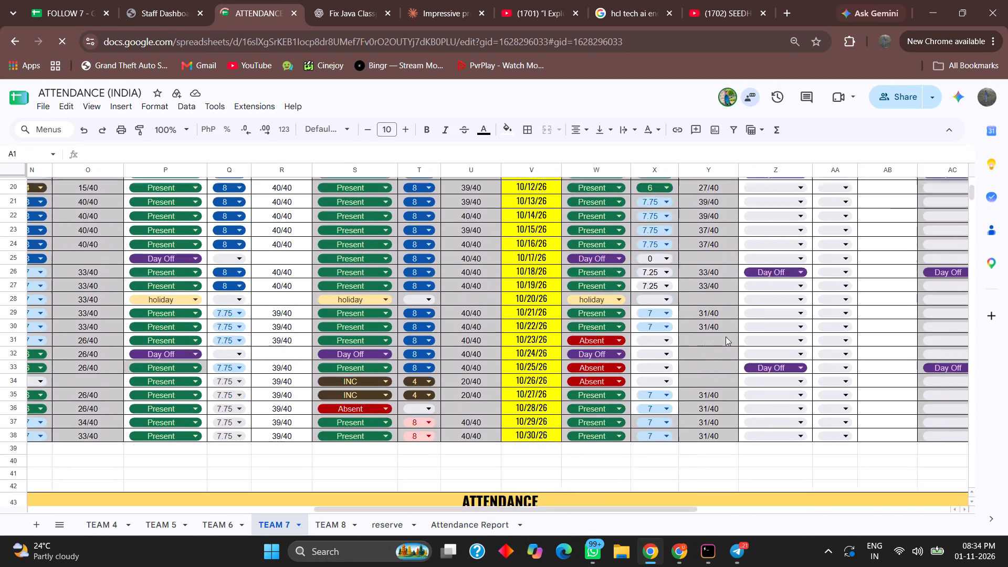
{"action": "scroll", "coordinate": [726, 337], "scroll_direction": "down", "scroll_amount": 1}
{"action": "scroll", "coordinate": [726, 337], "scroll_direction": "left", "scroll_amount": 1}
{"action": "scroll", "coordinate": [726, 337], "scroll_direction": "down", "scroll_amount": 3}
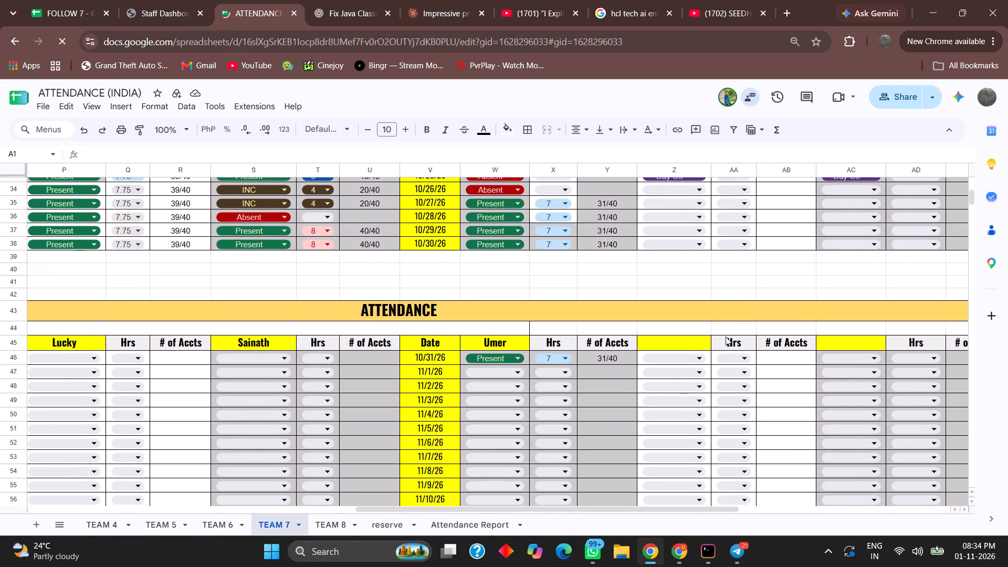
{"action": "left_click", "coordinate": [512, 374]}
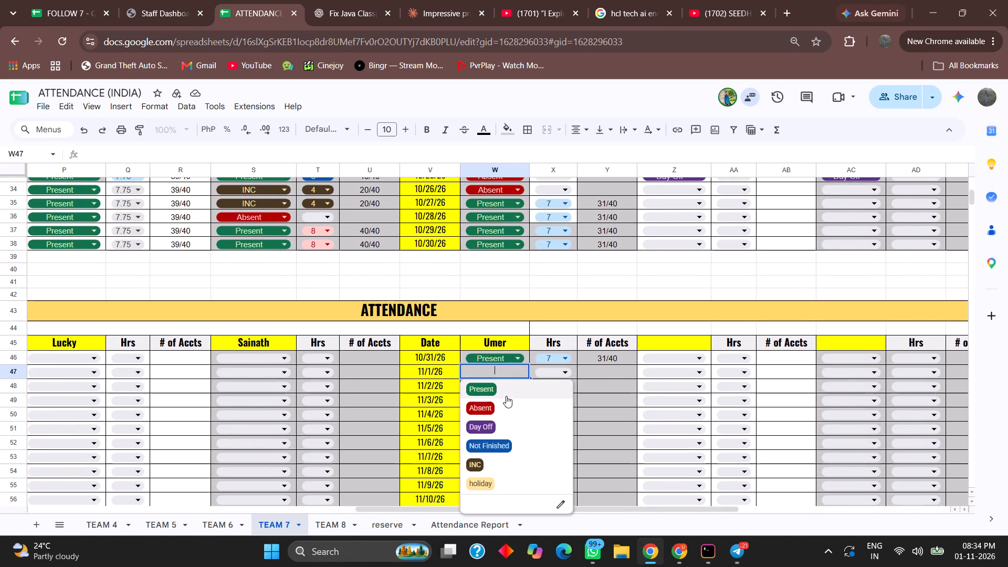
{"action": "left_click", "coordinate": [506, 394]}
Set Umer's hours to 7 and the number of accounts to 31/40 for 11/1/26.
{"action": "left_click", "coordinate": [557, 373]}
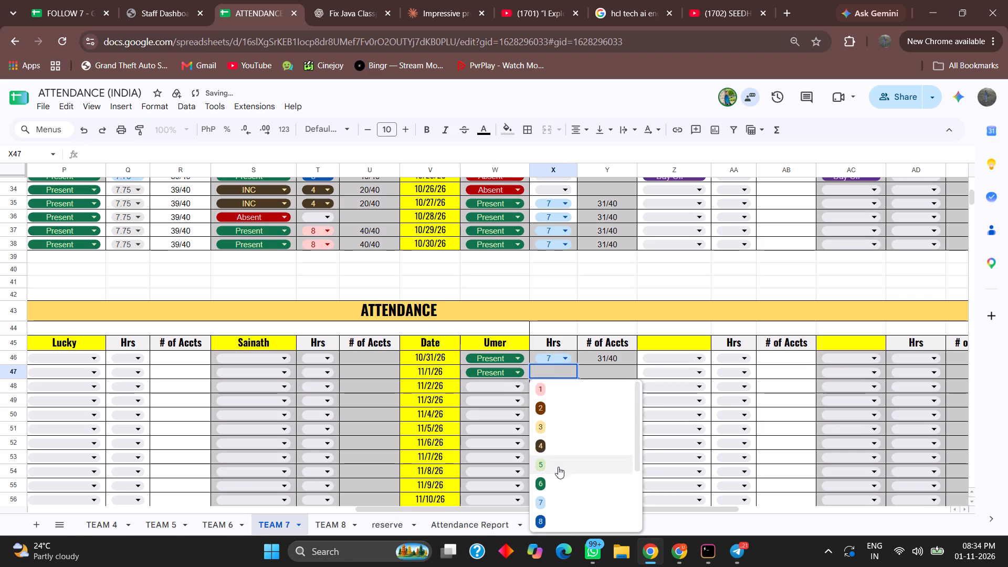
{"action": "left_click", "coordinate": [550, 503]}
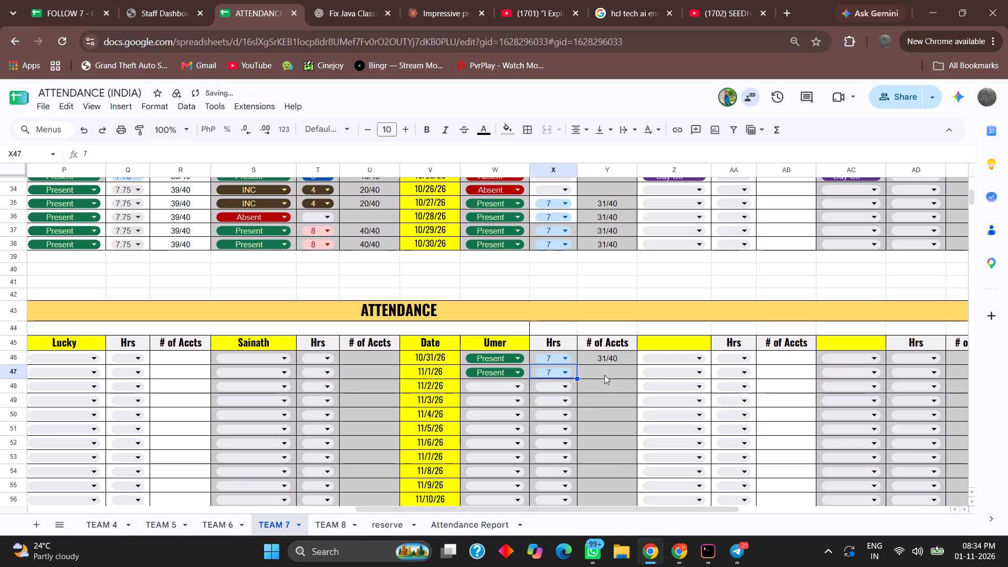
{"action": "left_click", "coordinate": [603, 373]}
{"action": "type", "text": "31/40"}
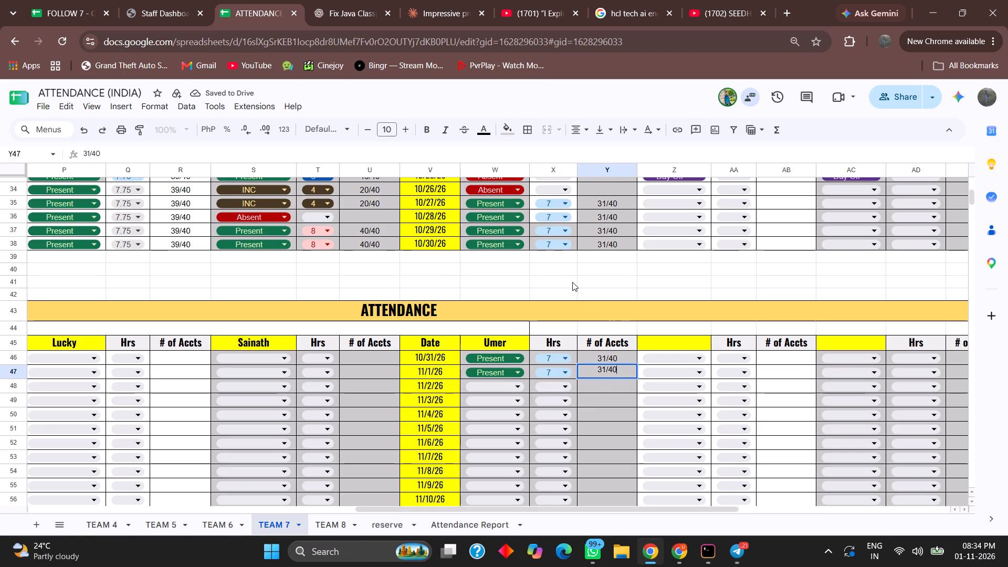
{"action": "left_click", "coordinate": [572, 281]}
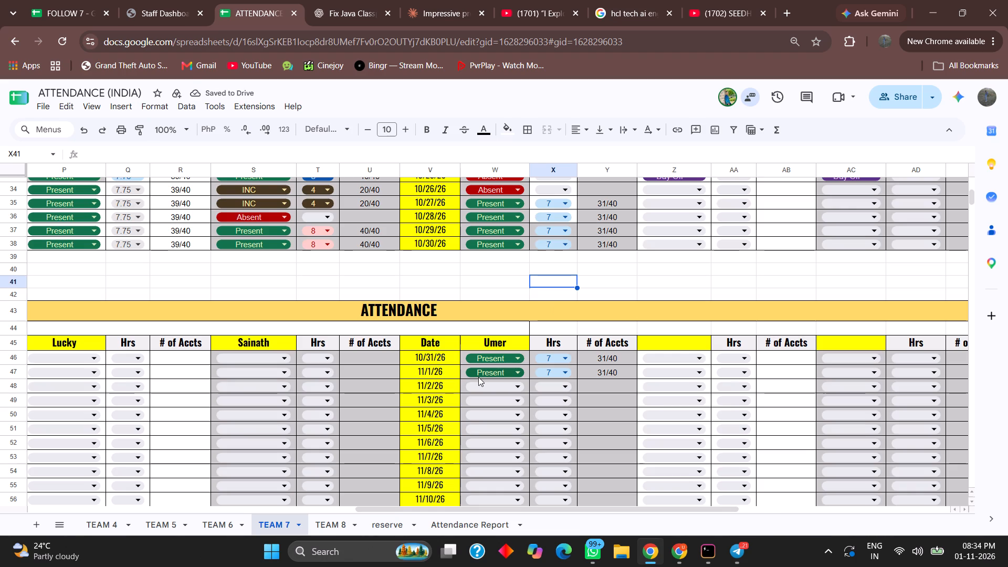
Review the TEAM 7 attendance tables, comparing Umer's October and November entries with those of the other team members.
{"action": "scroll", "coordinate": [528, 387], "scroll_direction": "down", "scroll_amount": 4}
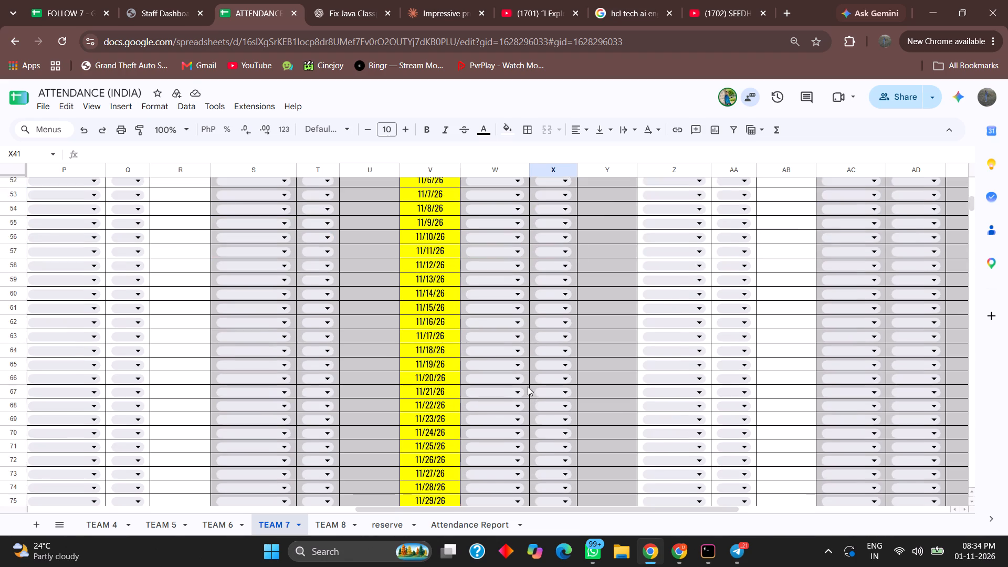
{"action": "scroll", "coordinate": [528, 385], "scroll_direction": "down", "scroll_amount": 3}
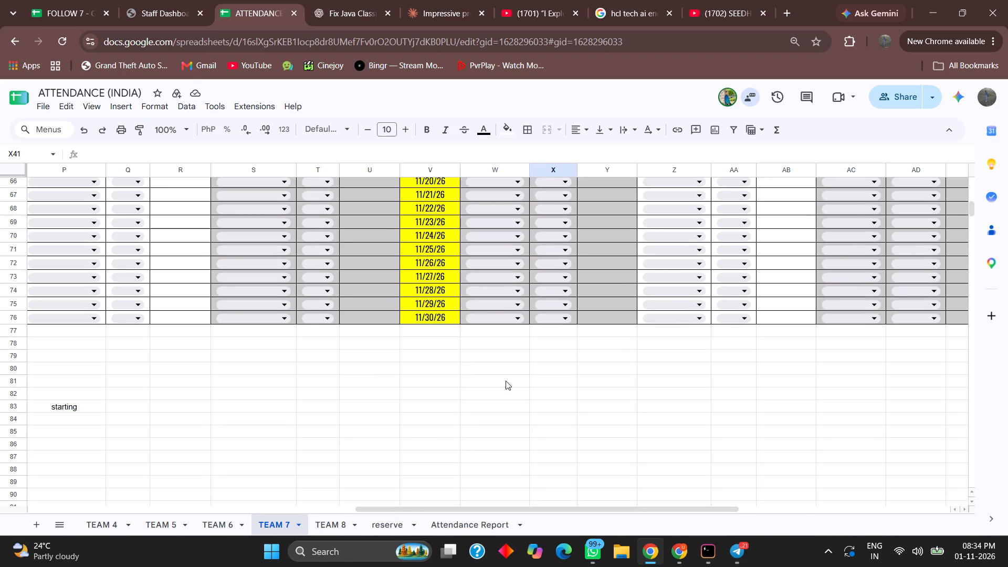
{"action": "scroll", "coordinate": [371, 370], "scroll_direction": "up", "scroll_amount": 9}
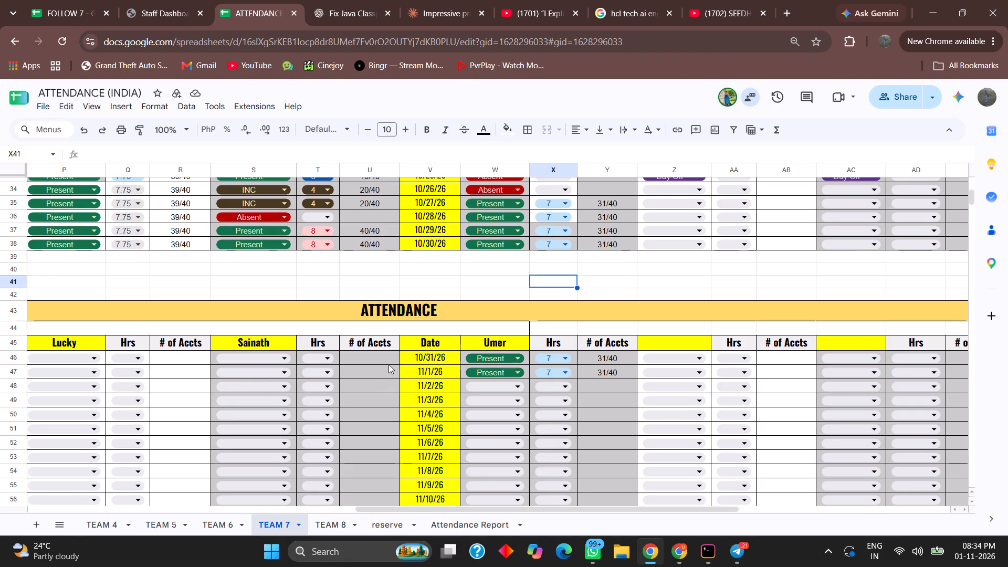
{"action": "scroll", "coordinate": [388, 364], "scroll_direction": "right", "scroll_amount": 9}
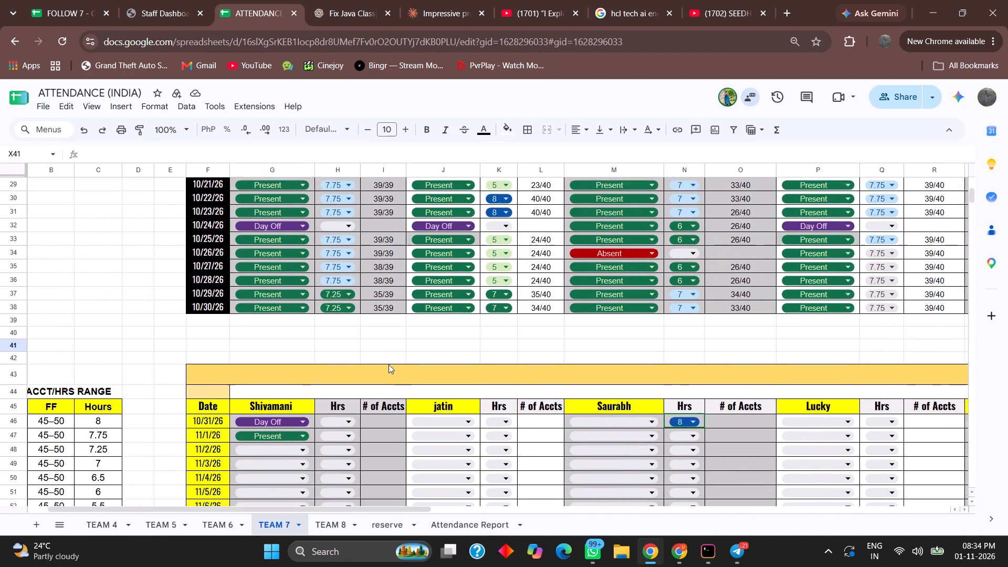
{"action": "scroll", "coordinate": [388, 364], "scroll_direction": "left", "scroll_amount": 1}
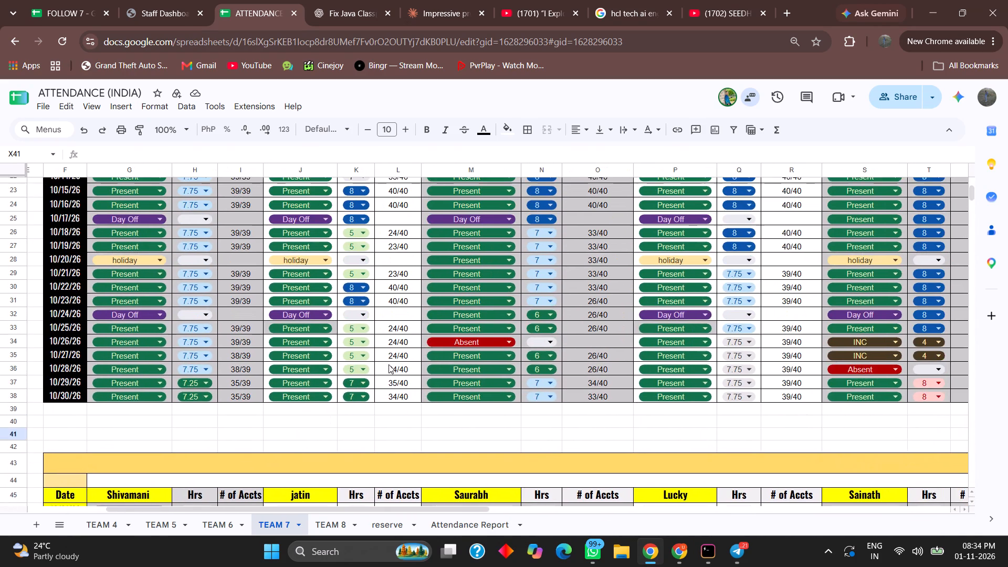
{"action": "scroll", "coordinate": [388, 364], "scroll_direction": "left", "scroll_amount": 8}
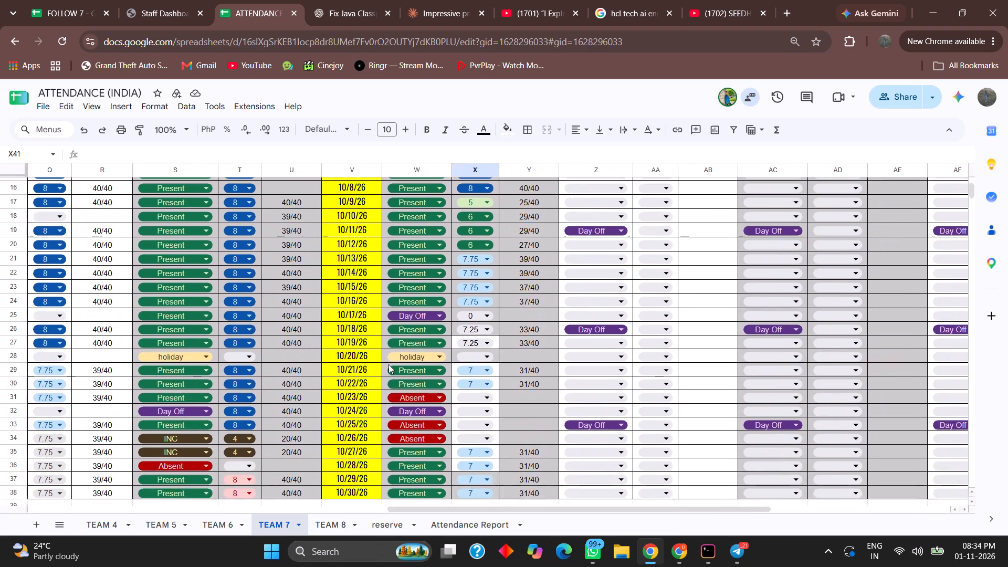
{"action": "scroll", "coordinate": [388, 364], "scroll_direction": "left", "scroll_amount": 1}
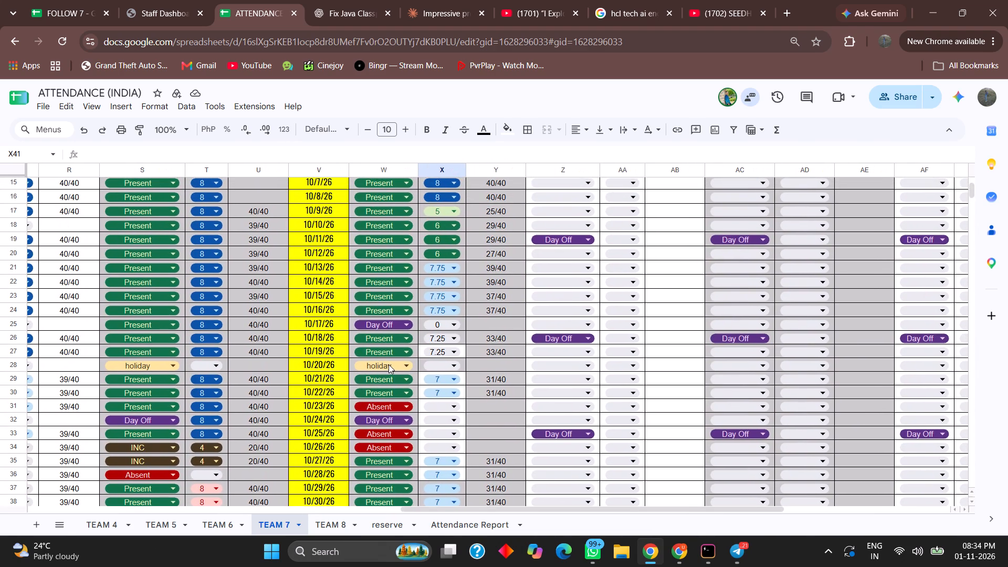
{"action": "scroll", "coordinate": [388, 364], "scroll_direction": "left", "scroll_amount": 2}
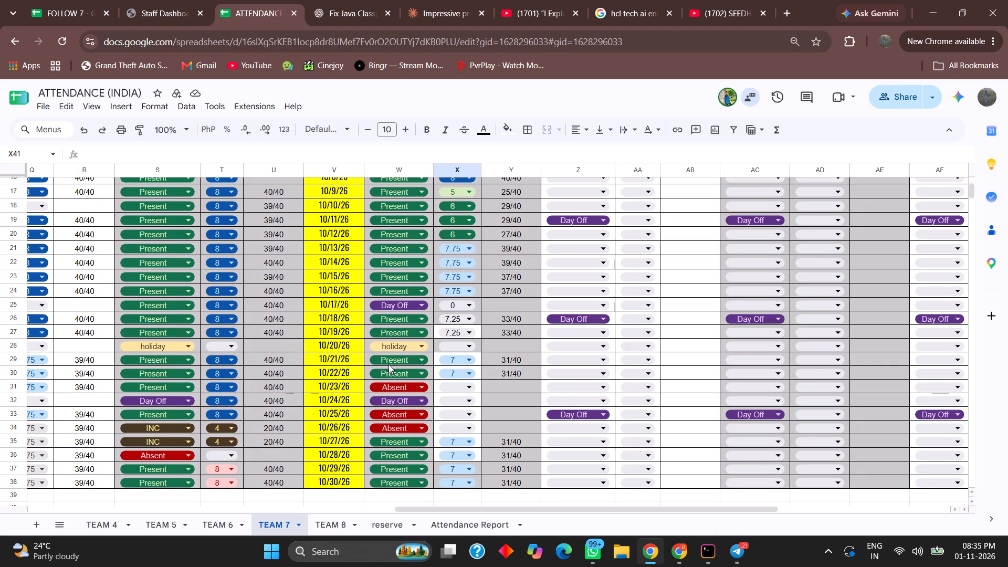
{"action": "scroll", "coordinate": [388, 364], "scroll_direction": "left", "scroll_amount": 4}
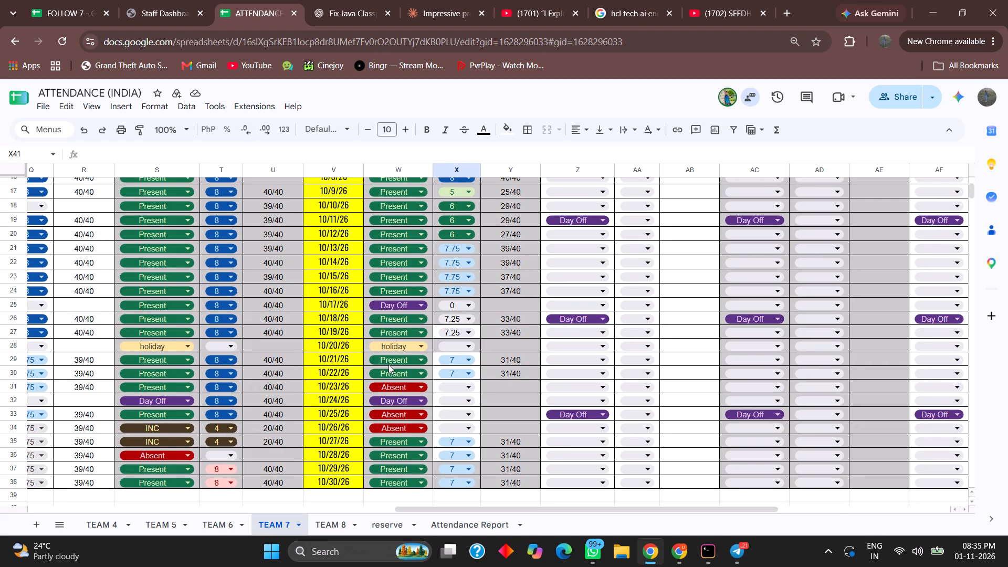
{"action": "scroll", "coordinate": [389, 363], "scroll_direction": "up", "scroll_amount": 3}
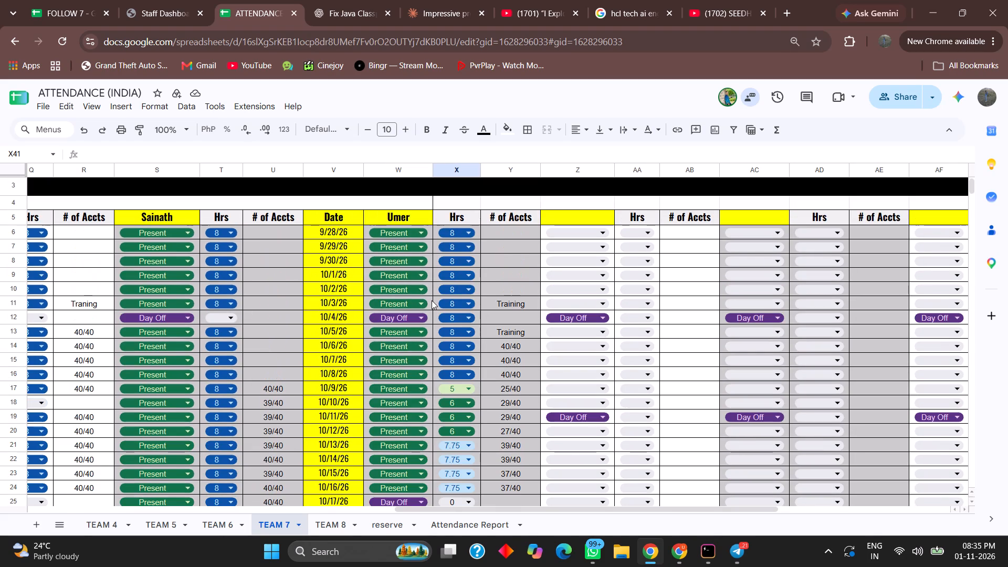
{"action": "scroll", "coordinate": [439, 340], "scroll_direction": "down", "scroll_amount": 11}
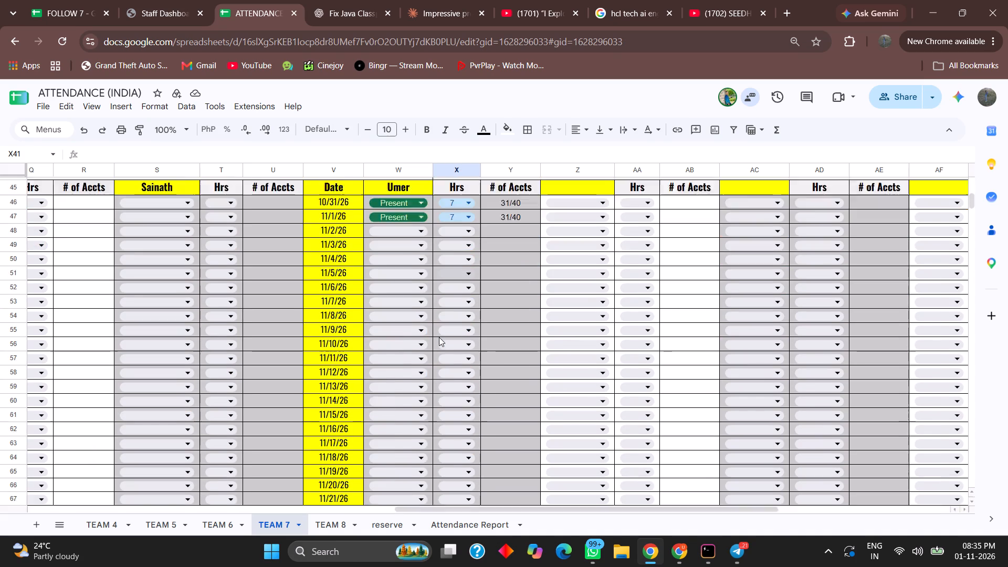
{"action": "scroll", "coordinate": [439, 337], "scroll_direction": "down", "scroll_amount": 3}
{"action": "scroll", "coordinate": [439, 337], "scroll_direction": "up", "scroll_amount": 11}
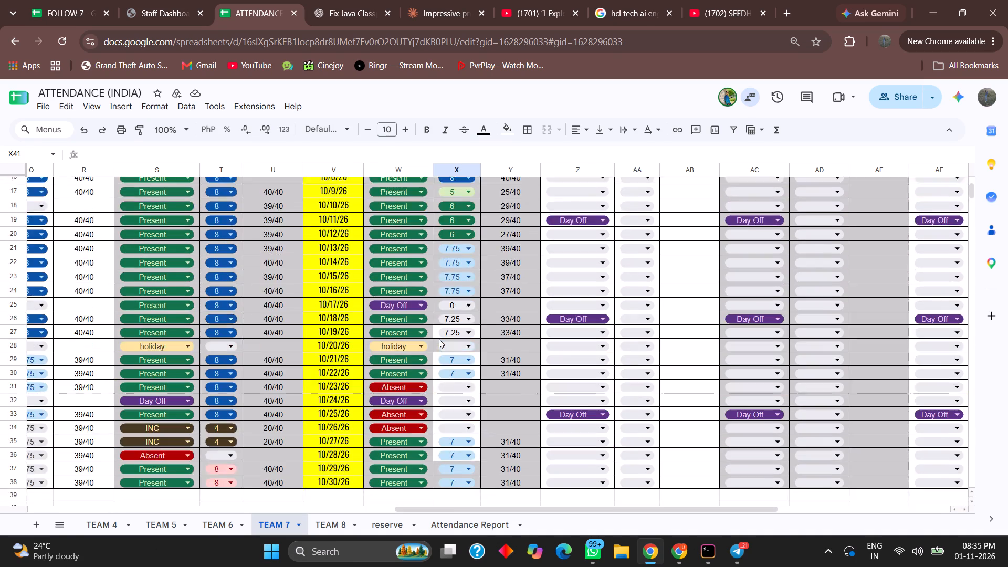
{"action": "scroll", "coordinate": [439, 339], "scroll_direction": "up", "scroll_amount": 7}
Return to the FOLLOW 7 spreadsheet and select the VPN city of the row 3 account at the top of the Umer sheet.
{"action": "left_click", "coordinate": [61, 0]}
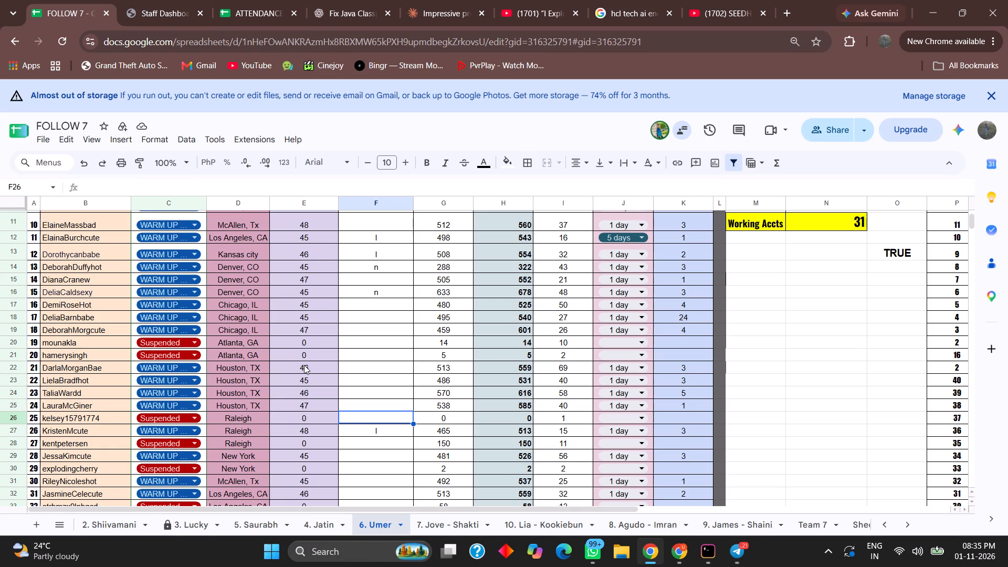
{"action": "scroll", "coordinate": [307, 363], "scroll_direction": "up", "scroll_amount": 4}
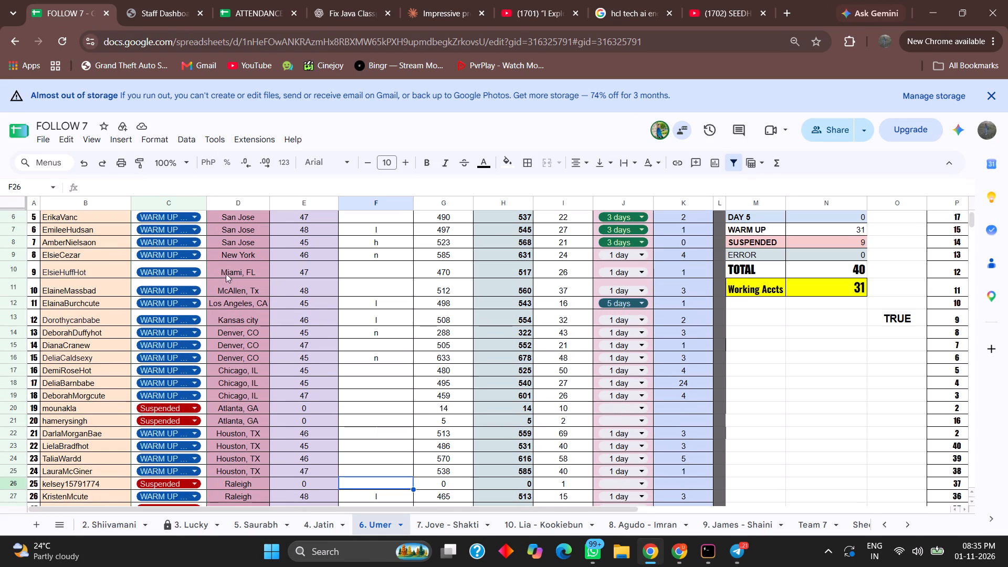
{"action": "left_click", "coordinate": [231, 244]}
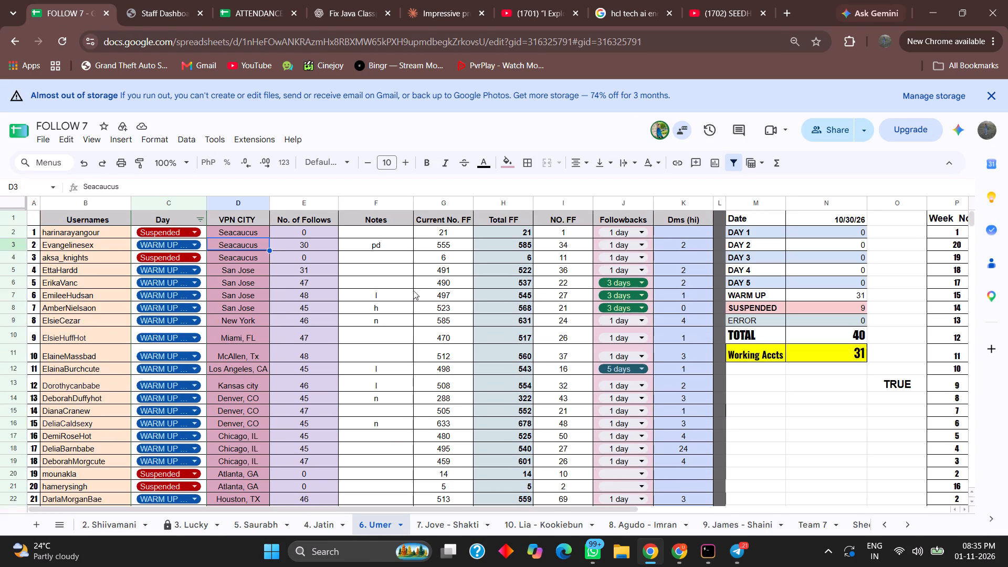
Switch to the open Google search results about HCL Tech AI engineer roles for freshers.
{"action": "left_click", "coordinate": [617, 0]}
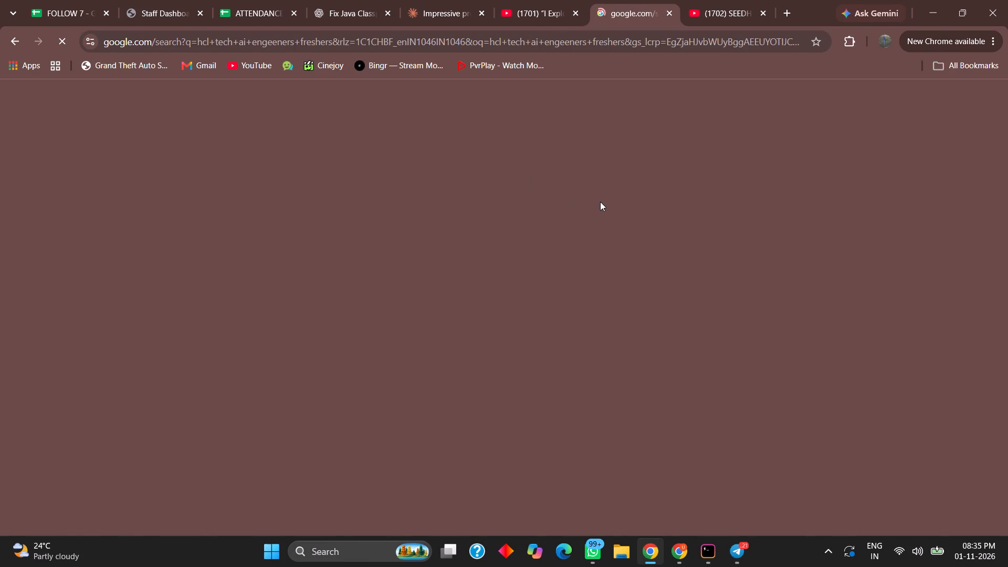
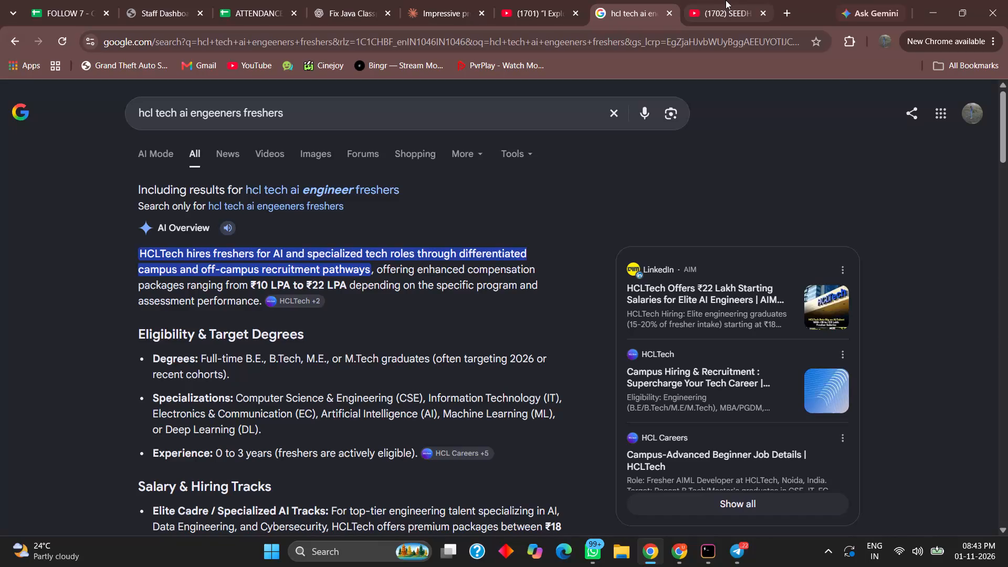
Switch to the open YouTube video SEEDHE MAUT x KR$NA - BUZZ and pause its playback.
{"action": "left_click", "coordinate": [726, 0]}
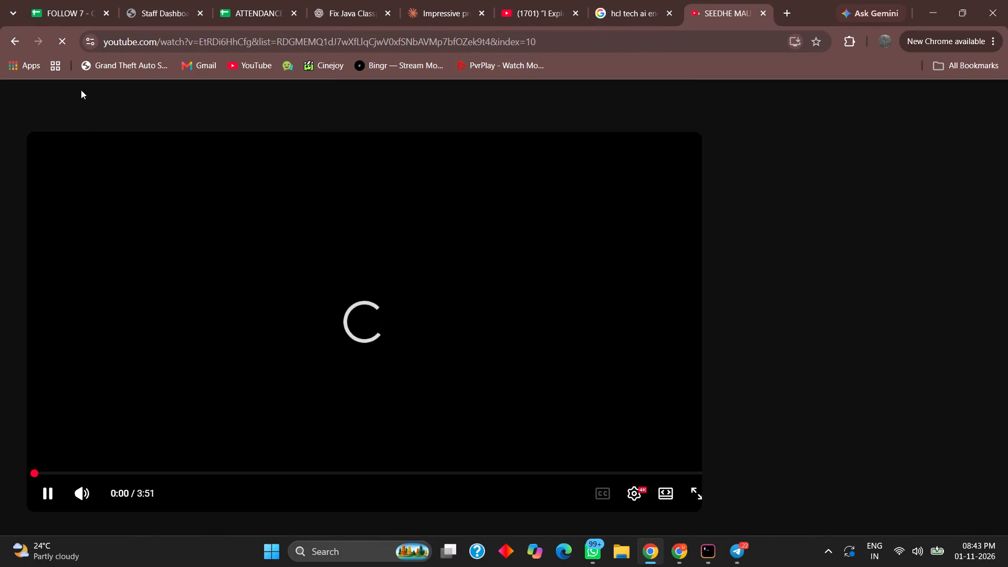
{"action": "left_click", "coordinate": [45, 492]}
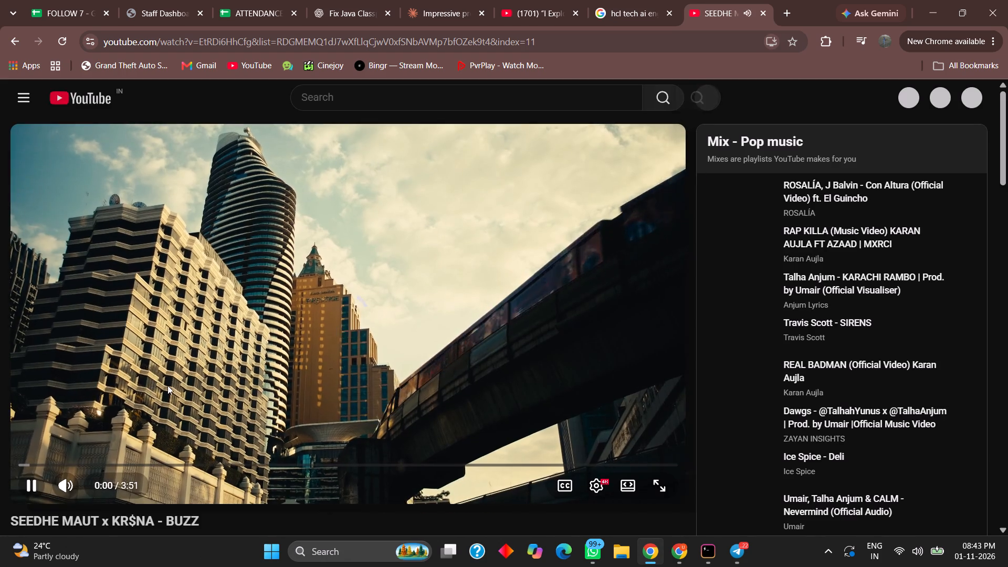
{"action": "left_click", "coordinate": [25, 491]}
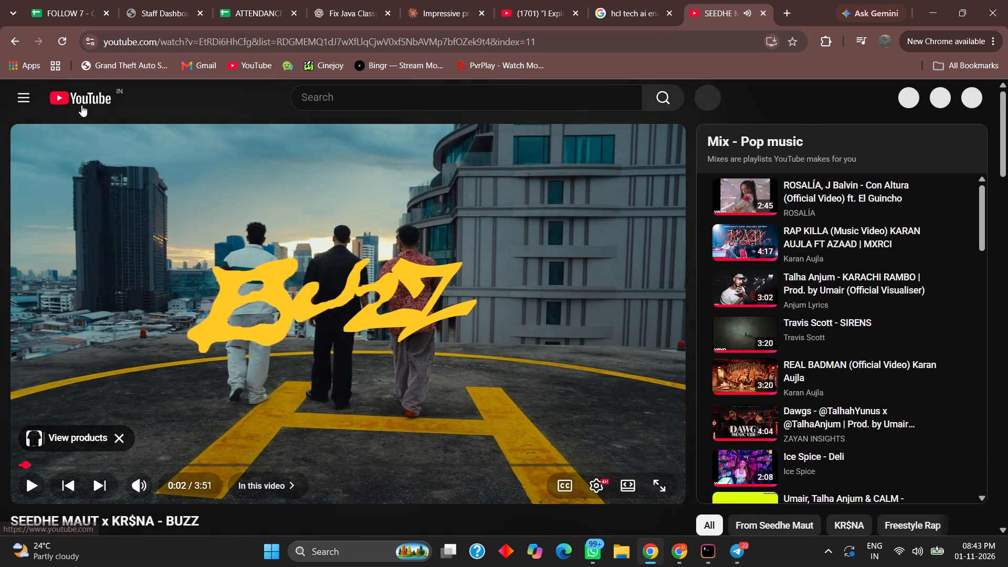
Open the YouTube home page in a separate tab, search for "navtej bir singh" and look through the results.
{"action": "left_click", "coordinate": [80, 104], "text": "ctrl"}
{"action": "left_click", "coordinate": [727, 0]}
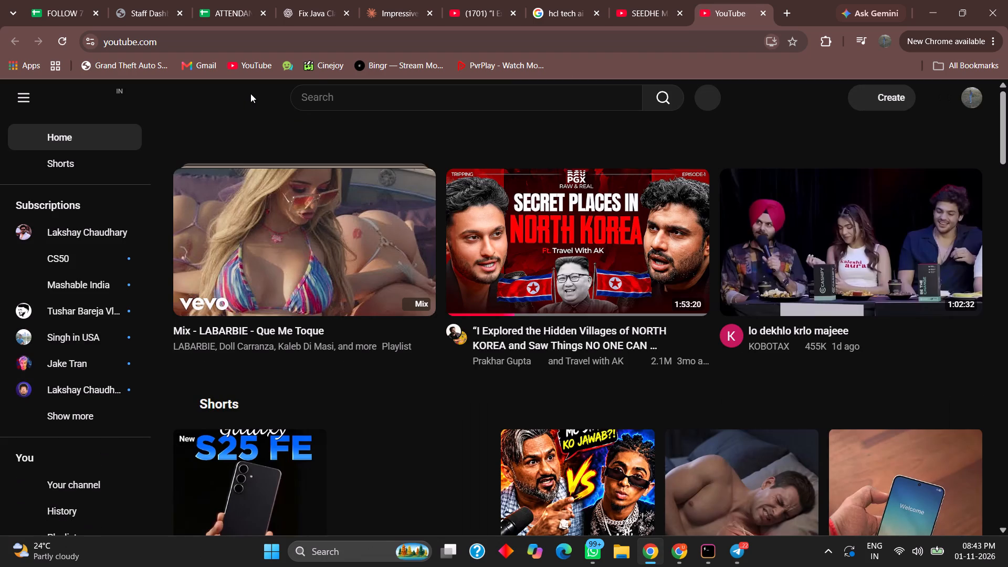
{"action": "left_click", "coordinate": [319, 97]}
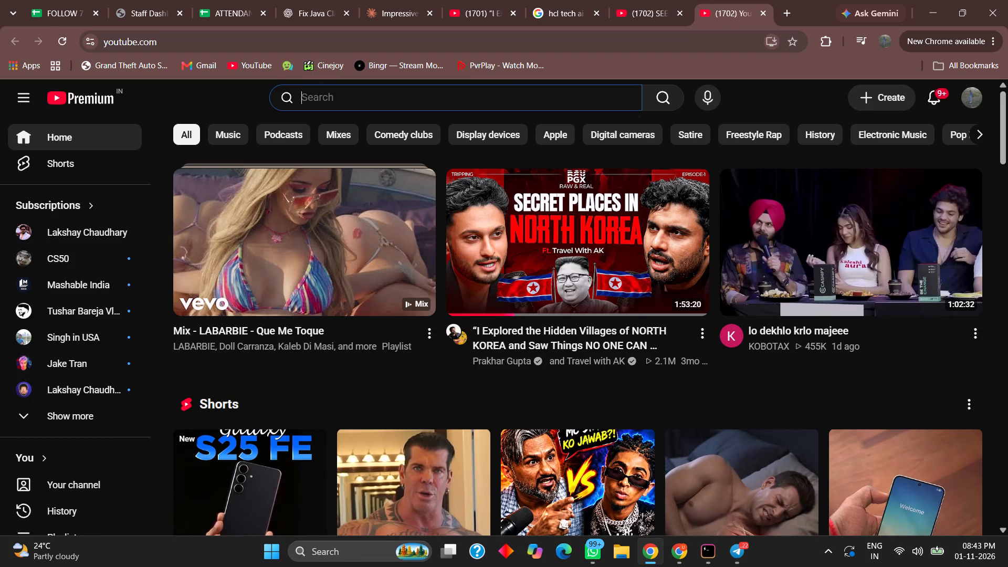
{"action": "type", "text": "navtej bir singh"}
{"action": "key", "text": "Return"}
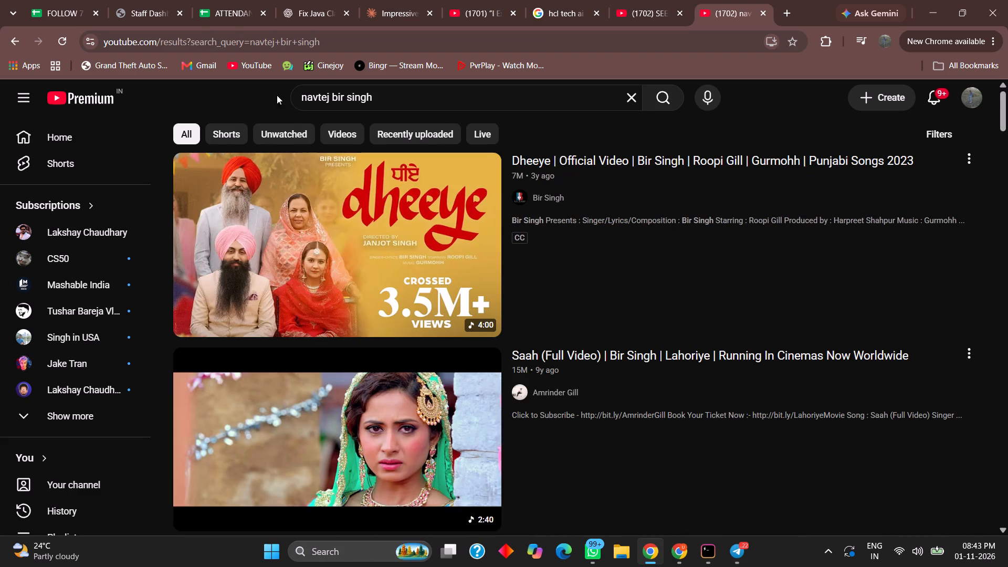
{"action": "scroll", "coordinate": [264, 124], "scroll_direction": "down", "scroll_amount": 2}
{"action": "scroll", "coordinate": [280, 191], "scroll_direction": "down", "scroll_amount": 3}
{"action": "scroll", "coordinate": [280, 283], "scroll_direction": "down", "scroll_amount": 4}
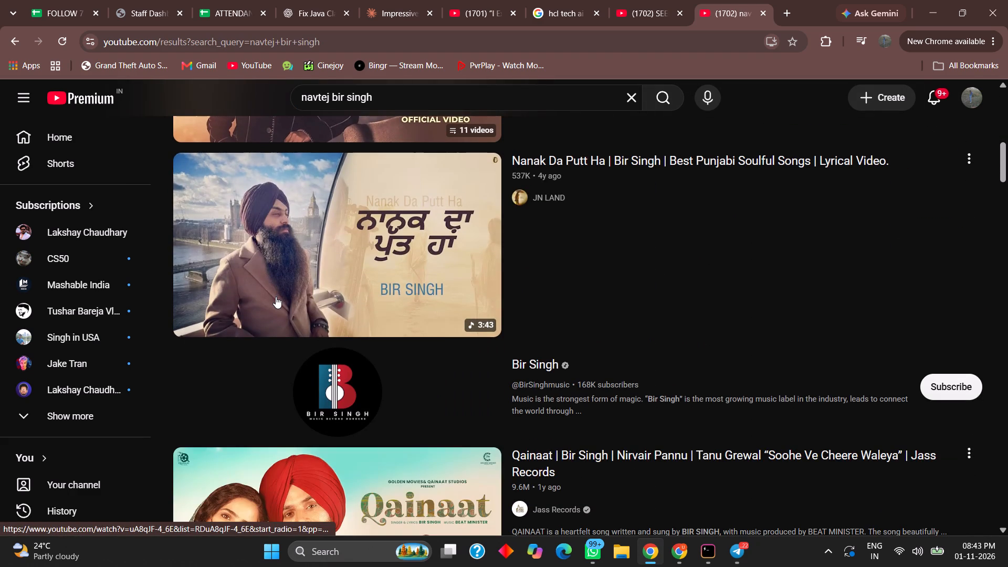
{"action": "scroll", "coordinate": [276, 297], "scroll_direction": "down", "scroll_amount": 5}
{"action": "scroll", "coordinate": [275, 296], "scroll_direction": "up", "scroll_amount": 5}
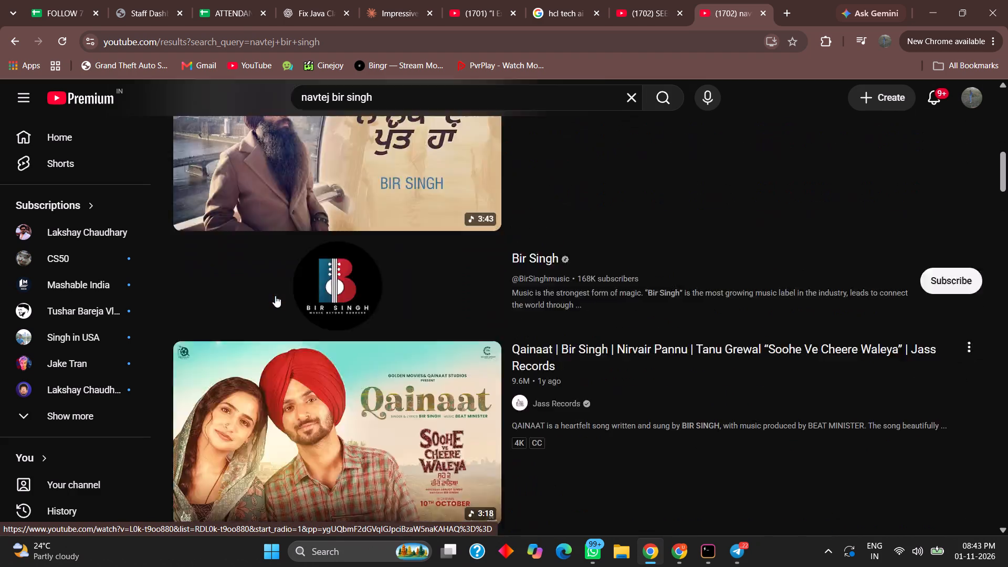
{"action": "scroll", "coordinate": [275, 296], "scroll_direction": "up", "scroll_amount": 17}
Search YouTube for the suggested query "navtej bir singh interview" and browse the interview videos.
{"action": "left_click", "coordinate": [393, 97]}
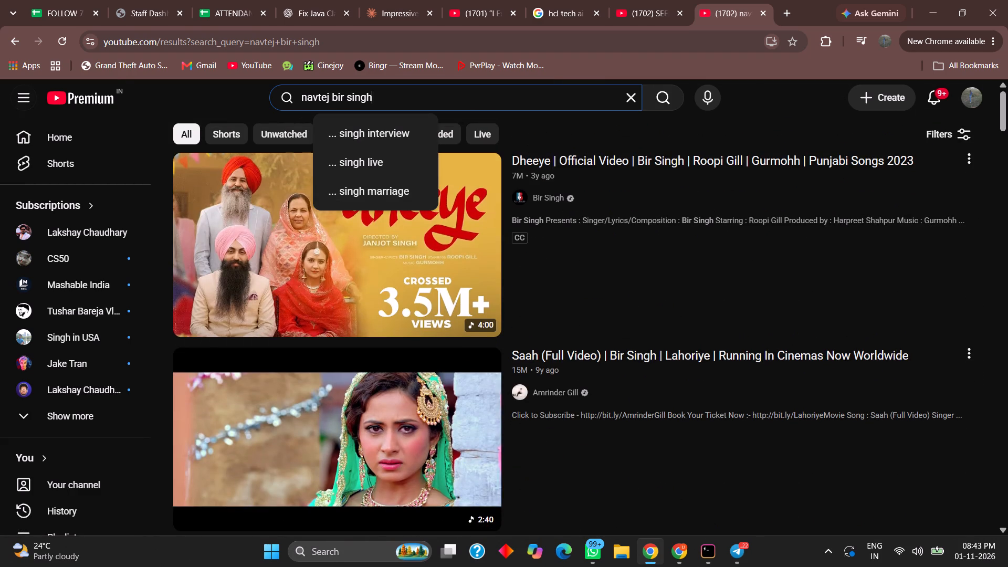
{"action": "left_click", "coordinate": [398, 139]}
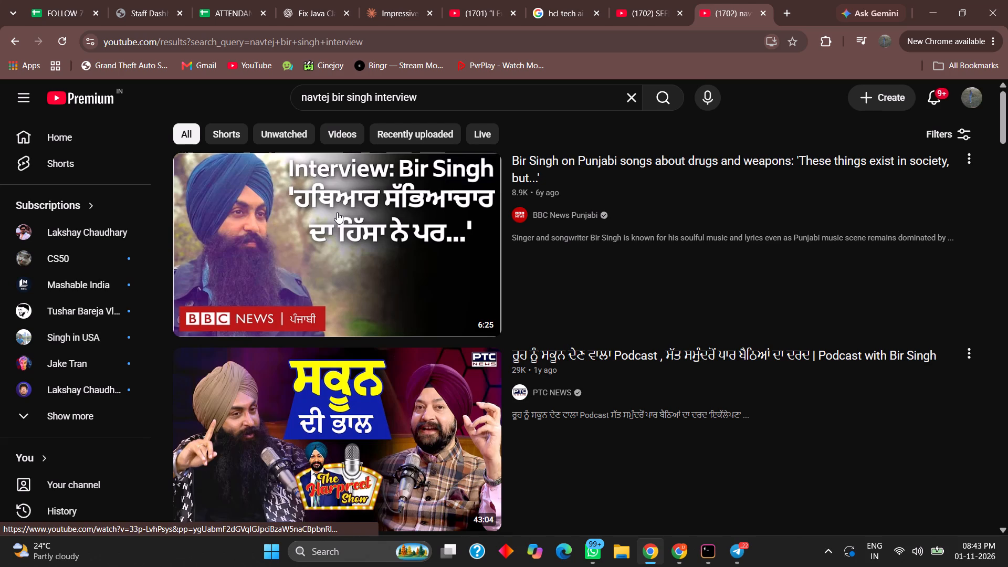
{"action": "scroll", "coordinate": [334, 173], "scroll_direction": "down", "scroll_amount": 3}
{"action": "scroll", "coordinate": [358, 237], "scroll_direction": "down", "scroll_amount": 3}
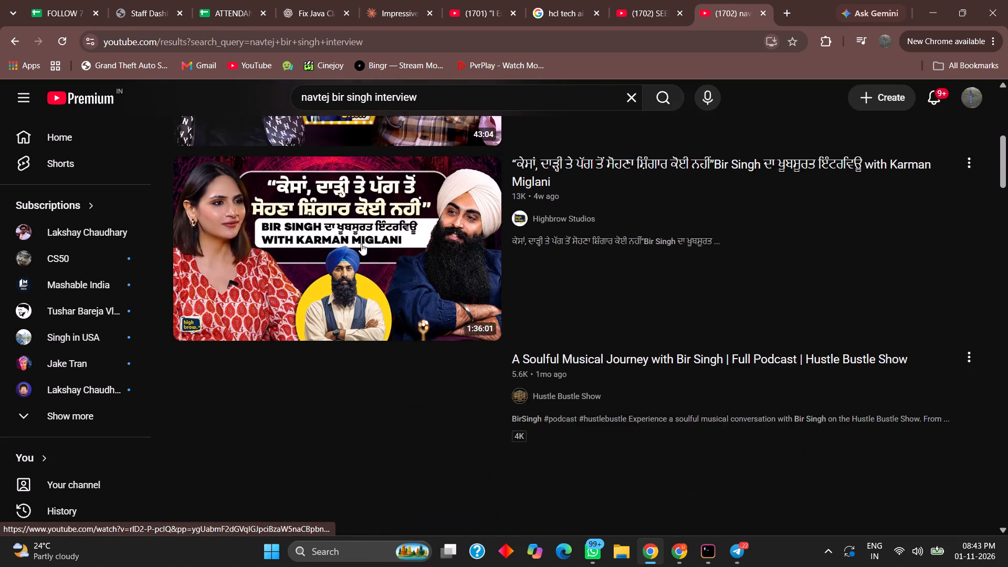
{"action": "scroll", "coordinate": [361, 250], "scroll_direction": "down", "scroll_amount": 9}
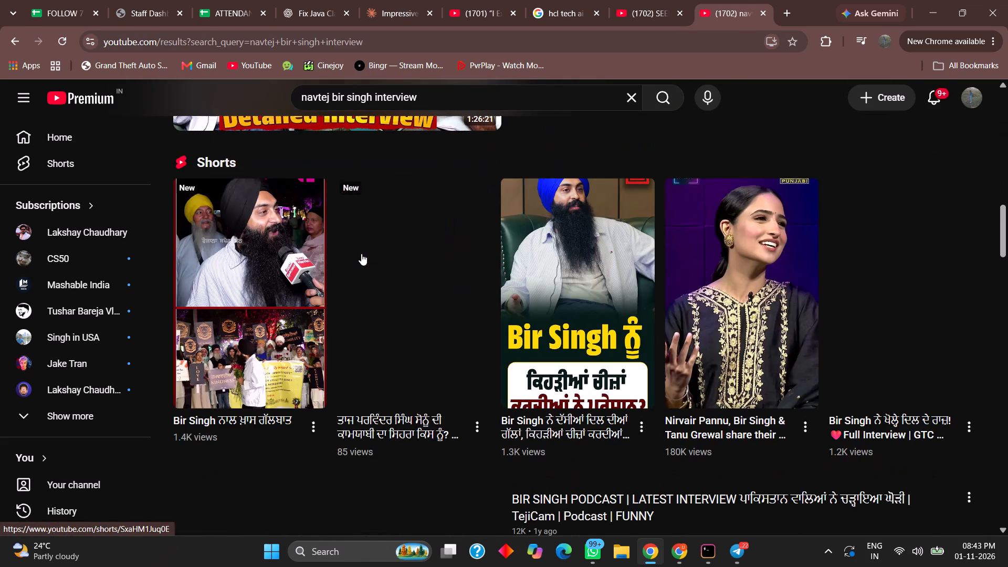
{"action": "scroll", "coordinate": [361, 254], "scroll_direction": "up", "scroll_amount": 15}
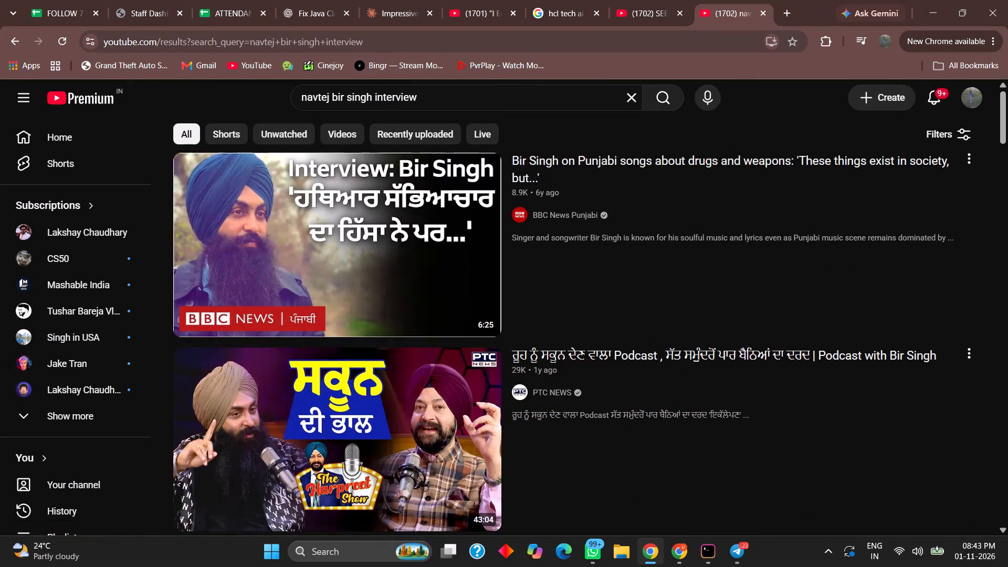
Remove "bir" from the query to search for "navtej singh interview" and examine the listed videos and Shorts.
{"action": "double_click", "coordinate": [341, 96]}
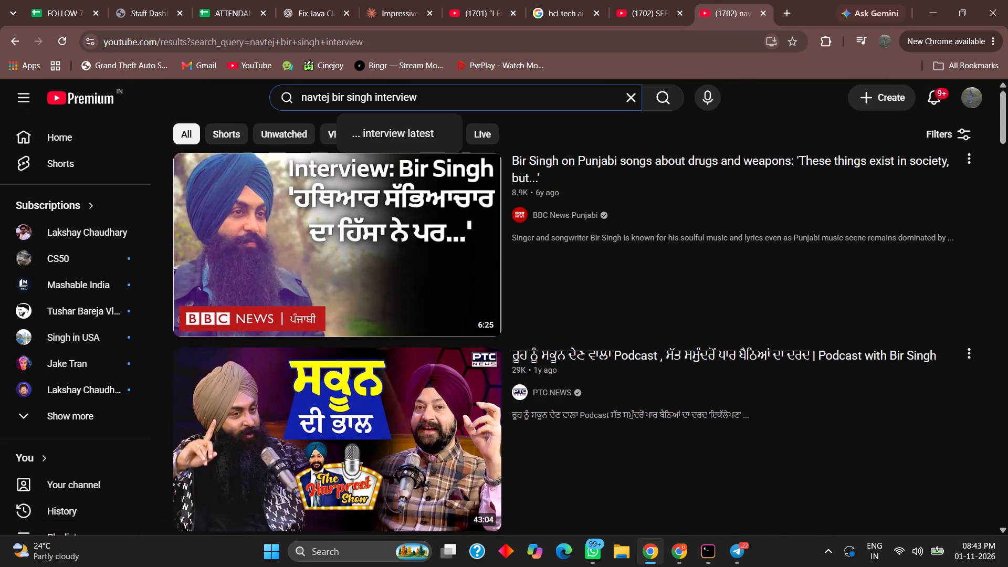
{"action": "double_click", "coordinate": [340, 98]}
{"action": "key", "text": "BackSpace"}
{"action": "key", "text": "Return"}
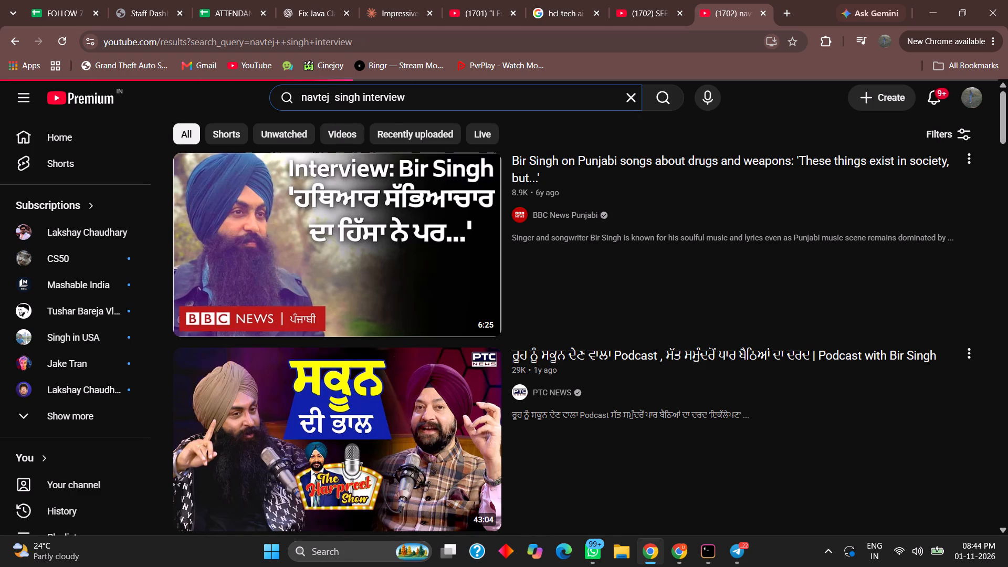
{"action": "scroll", "coordinate": [423, 219], "scroll_direction": "down", "scroll_amount": 1}
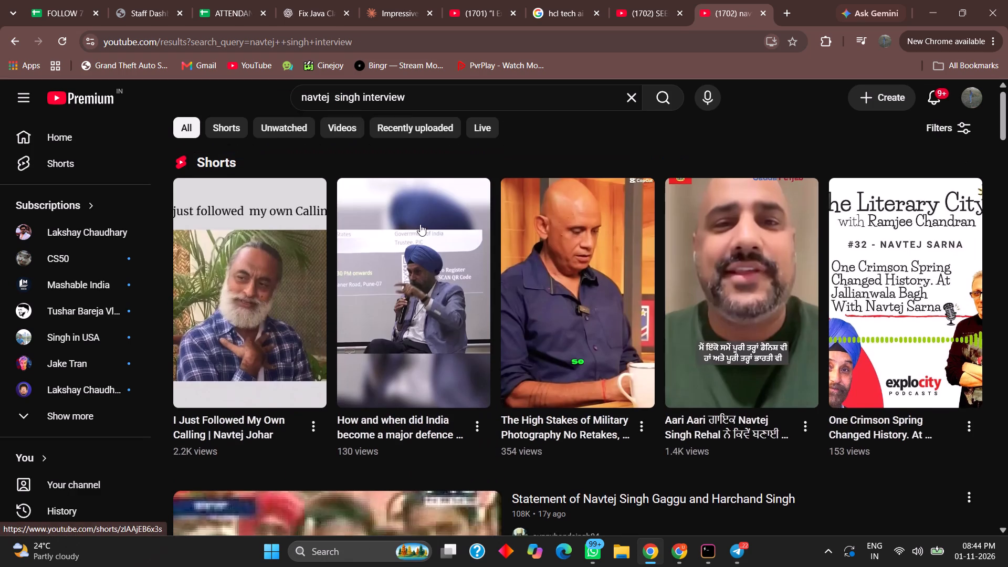
{"action": "scroll", "coordinate": [420, 224], "scroll_direction": "down", "scroll_amount": 4}
{"action": "scroll", "coordinate": [366, 267], "scroll_direction": "down", "scroll_amount": 4}
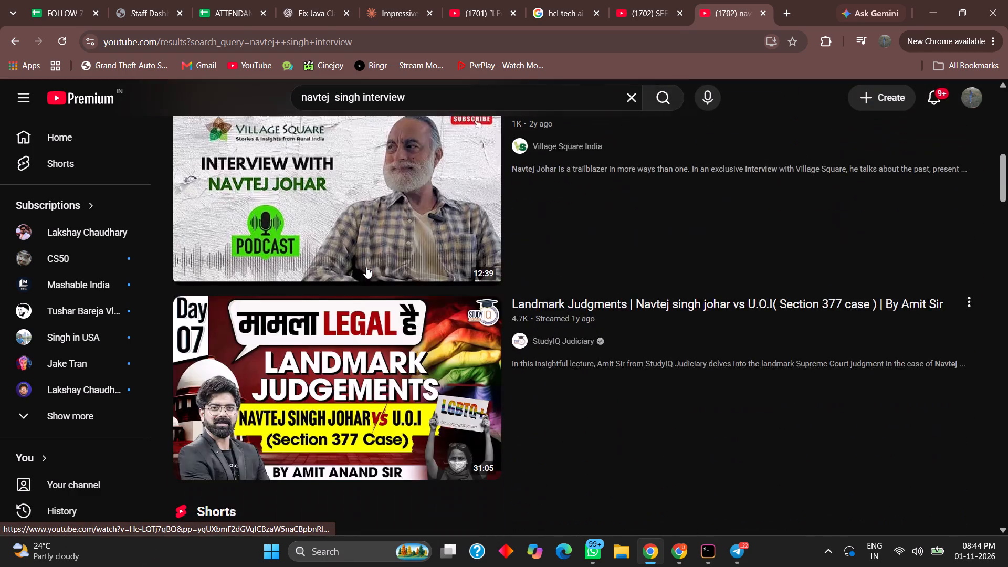
{"action": "scroll", "coordinate": [366, 267], "scroll_direction": "down", "scroll_amount": 9}
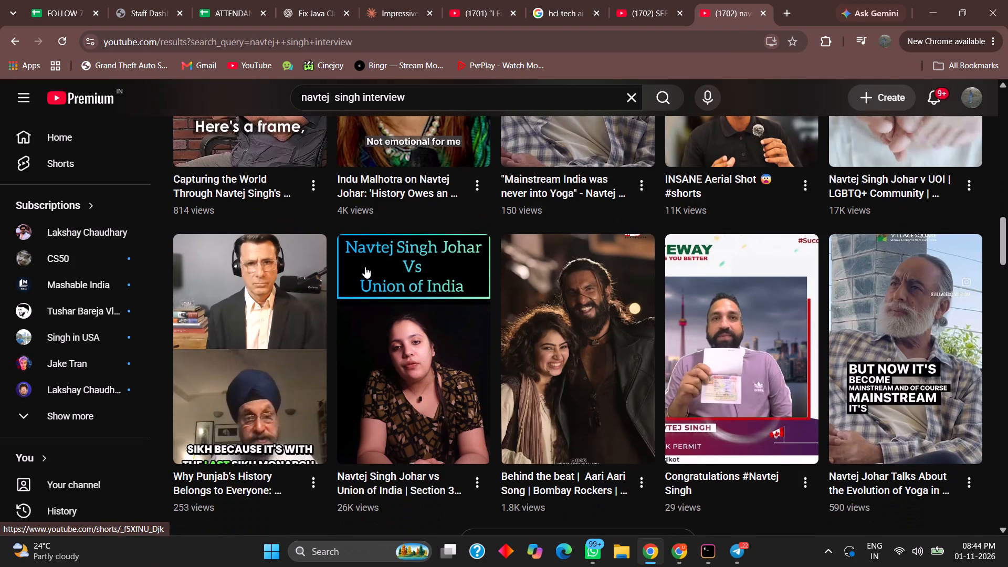
{"action": "scroll", "coordinate": [365, 267], "scroll_direction": "down", "scroll_amount": 6}
{"action": "scroll", "coordinate": [365, 251], "scroll_direction": "up", "scroll_amount": 10}
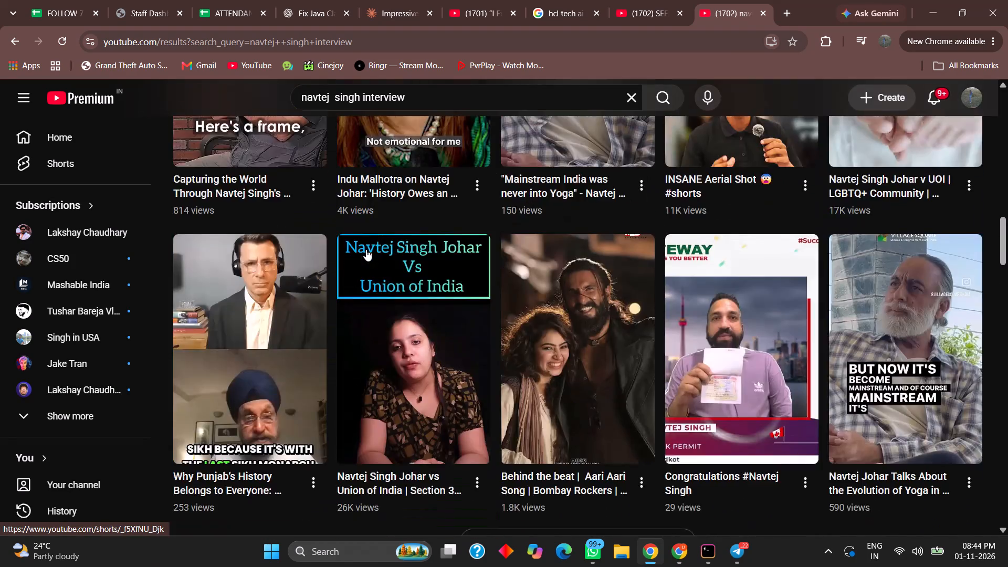
{"action": "scroll", "coordinate": [366, 249], "scroll_direction": "up", "scroll_amount": 3}
{"action": "left_click", "coordinate": [360, 91]}
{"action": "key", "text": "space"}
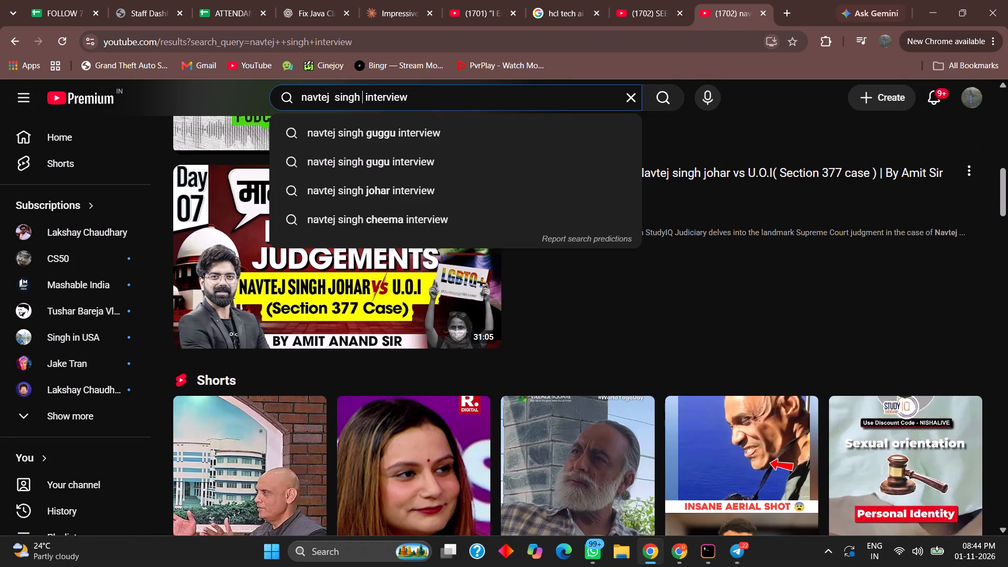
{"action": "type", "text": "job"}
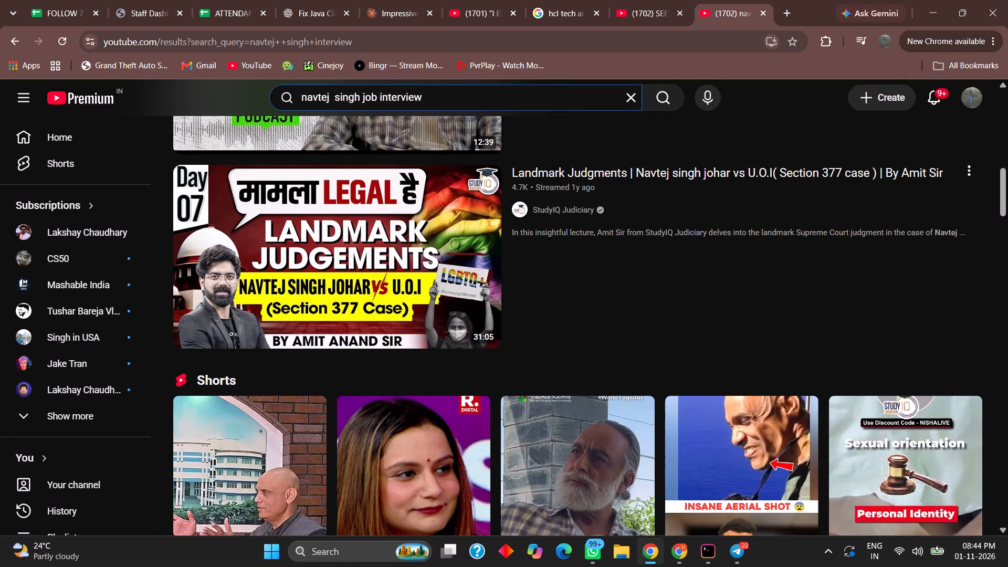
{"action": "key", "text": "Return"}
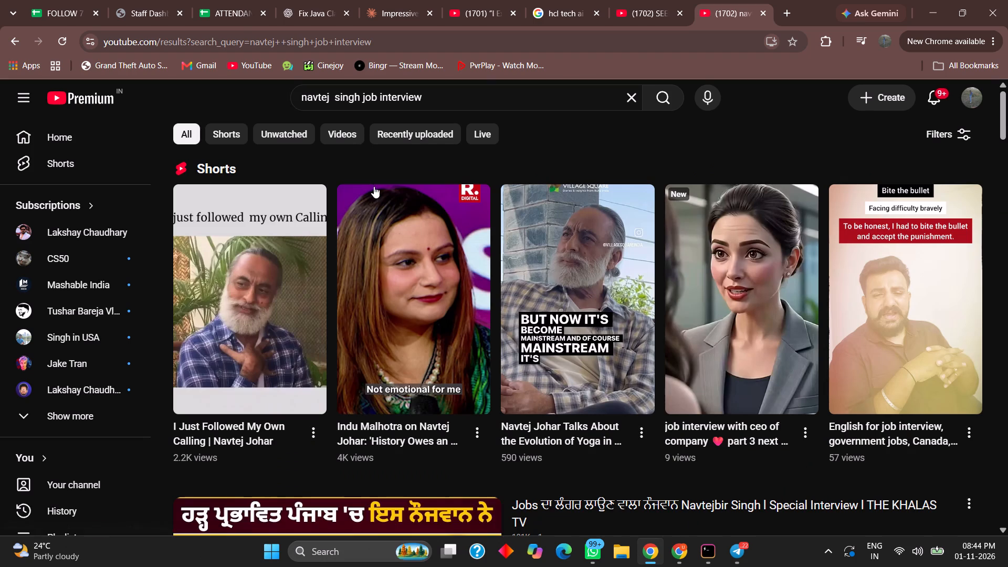
{"action": "scroll", "coordinate": [376, 211], "scroll_direction": "down", "scroll_amount": 5}
{"action": "scroll", "coordinate": [377, 269], "scroll_direction": "down", "scroll_amount": 5}
{"action": "scroll", "coordinate": [377, 269], "scroll_direction": "up", "scroll_amount": 5}
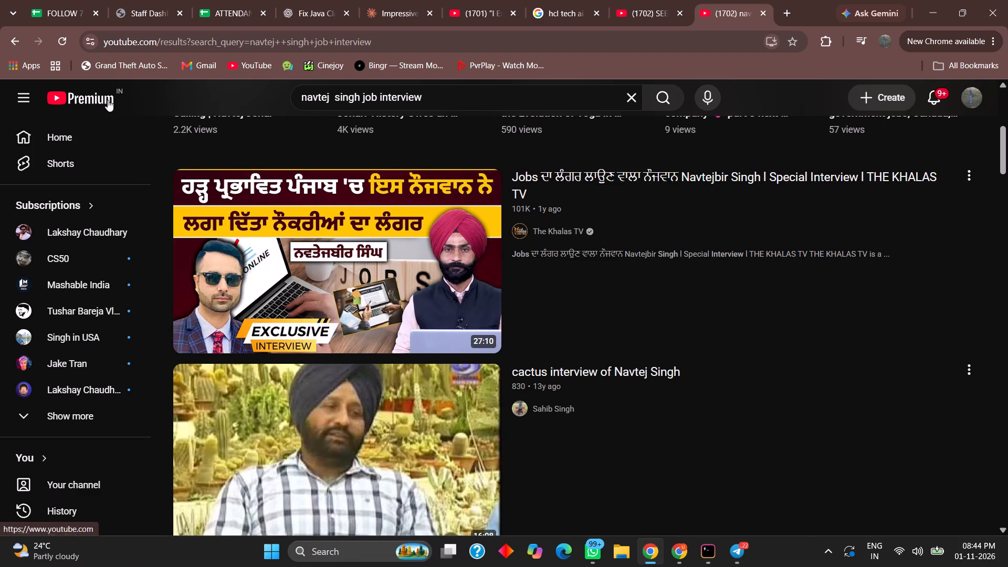
{"action": "scroll", "coordinate": [299, 258], "scroll_direction": "down", "scroll_amount": 4}
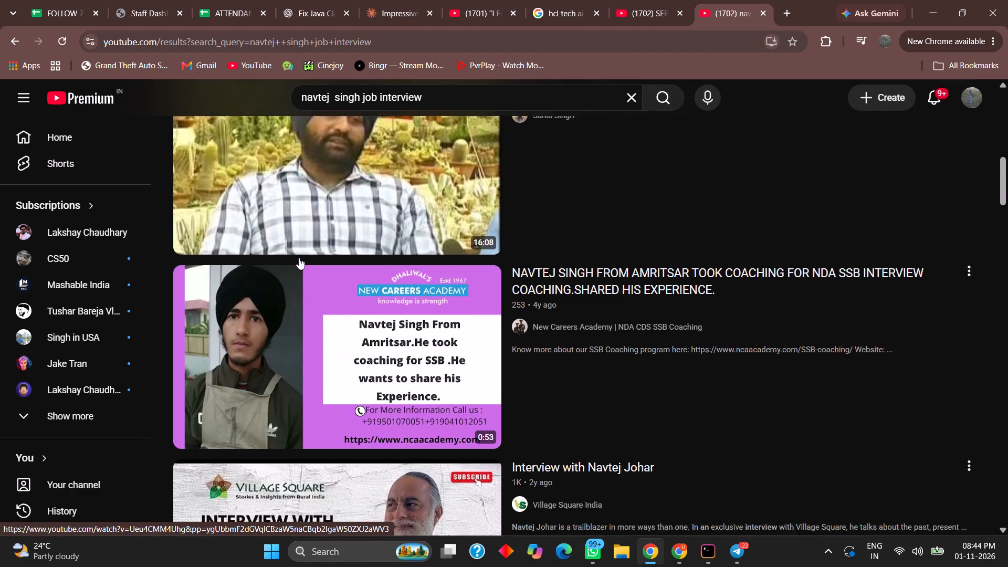
{"action": "scroll", "coordinate": [299, 258], "scroll_direction": "down", "scroll_amount": 7}
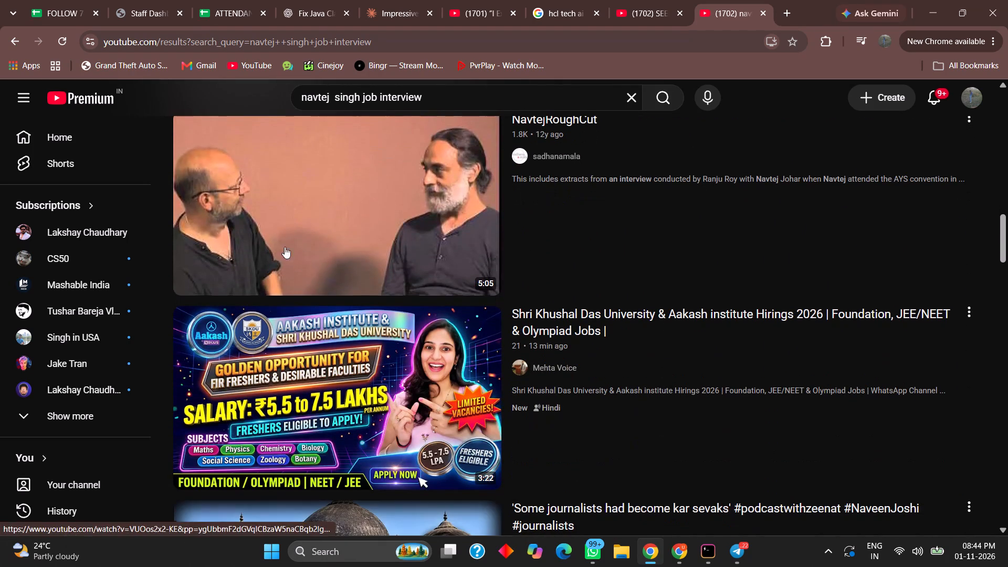
Go back to the YouTube home page and close the tab used for the searches.
{"action": "left_click", "coordinate": [65, 102]}
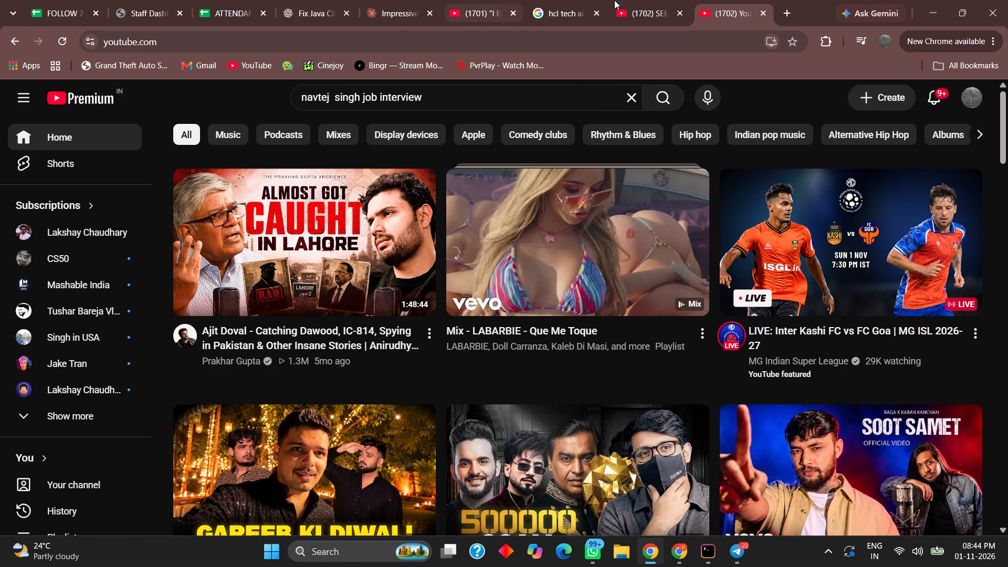
{"action": "left_click", "coordinate": [762, 13]}
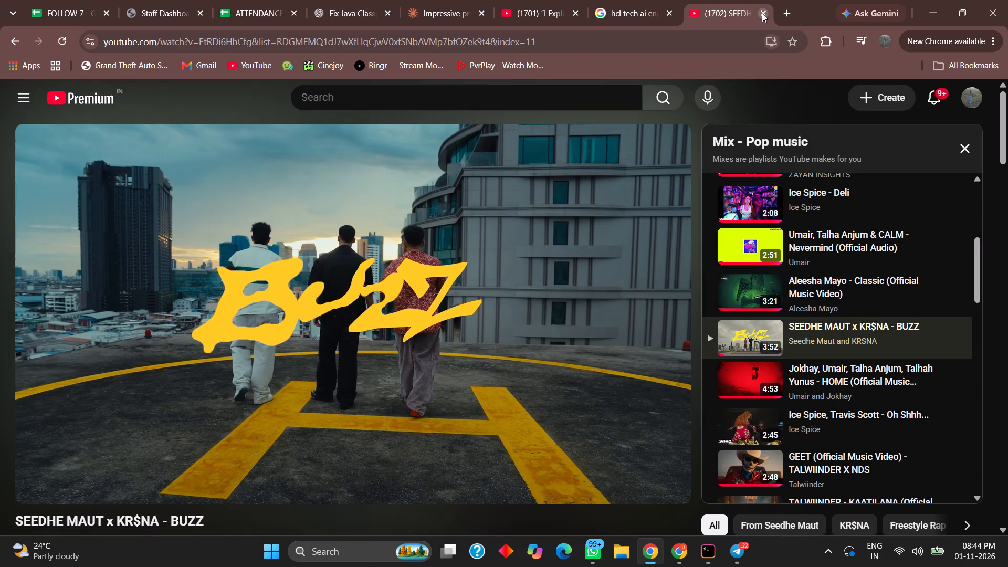
Check the Umer sheet of the FOLLOW 7 spreadsheet, then return to the HCL Tech AI engineer search results.
{"action": "left_click", "coordinate": [77, 0]}
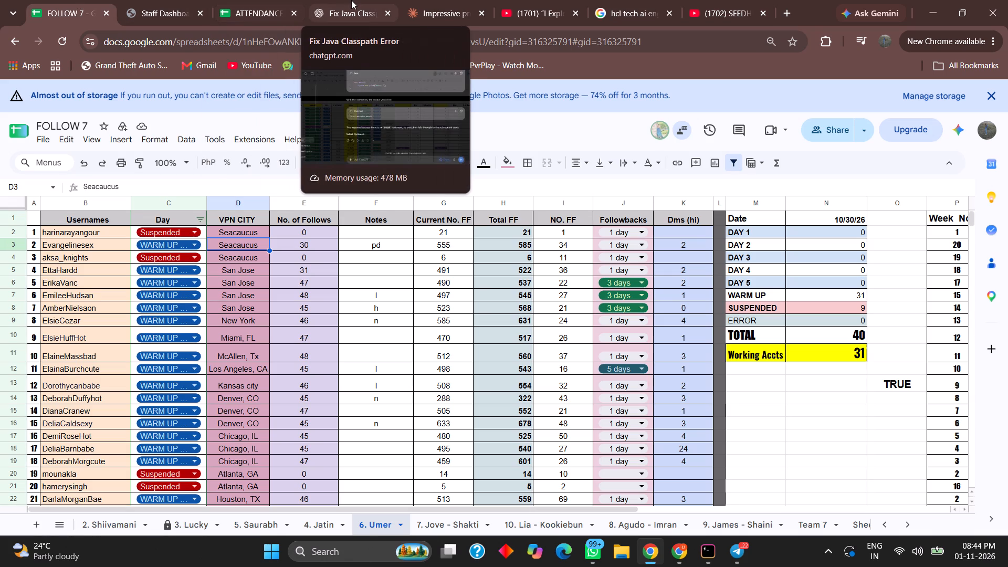
{"action": "left_click", "coordinate": [649, 0]}
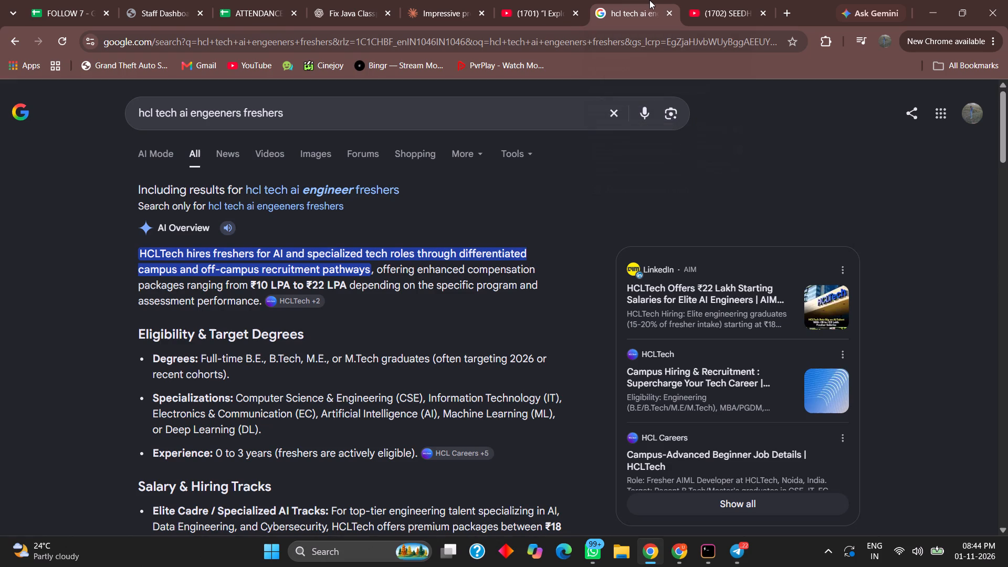
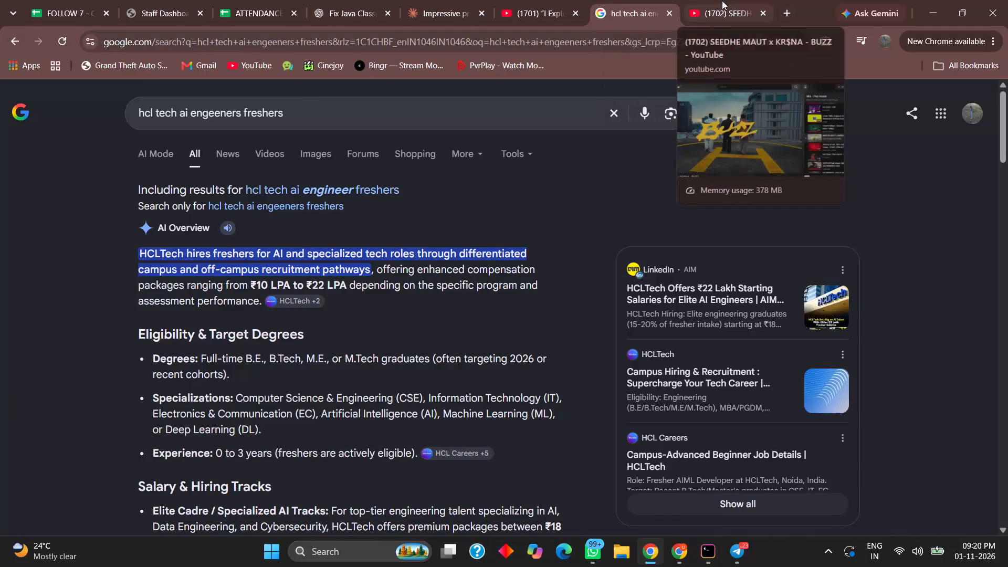
Switch to the YouTube mix and play the "SEEDHE MAUT x KR$NA - BUZZ" video.
{"action": "left_click", "coordinate": [436, 154]}
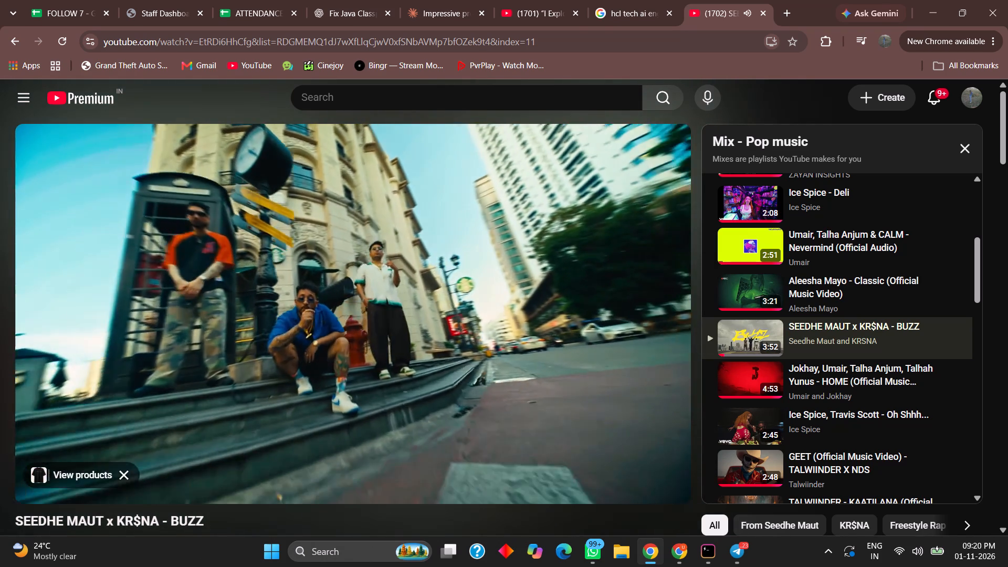
Return to the Umer sheet of the FOLLOW 7 spreadsheet and select the No. of Follows cell E3.
{"action": "left_click", "coordinate": [83, 0]}
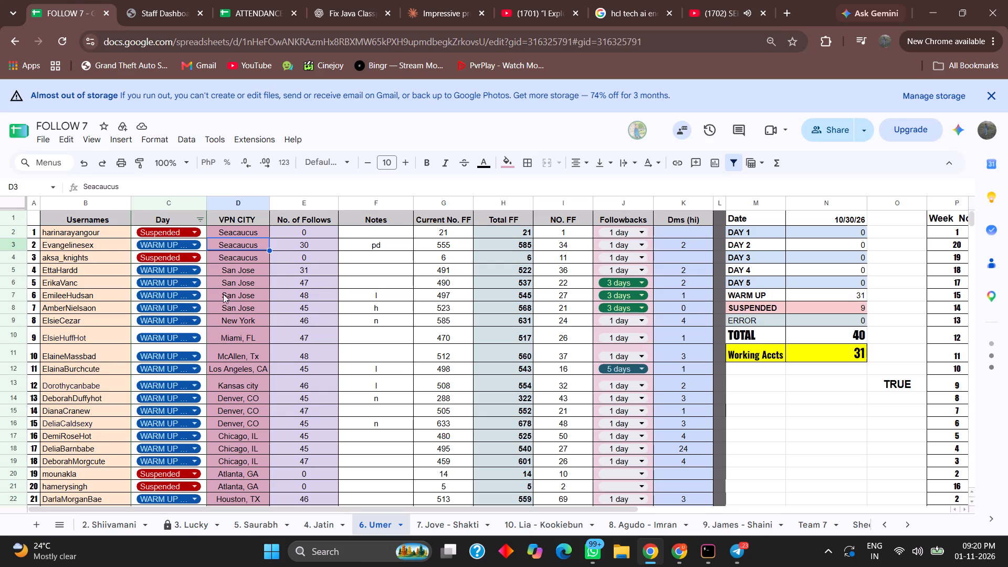
{"action": "left_click", "coordinate": [304, 247]}
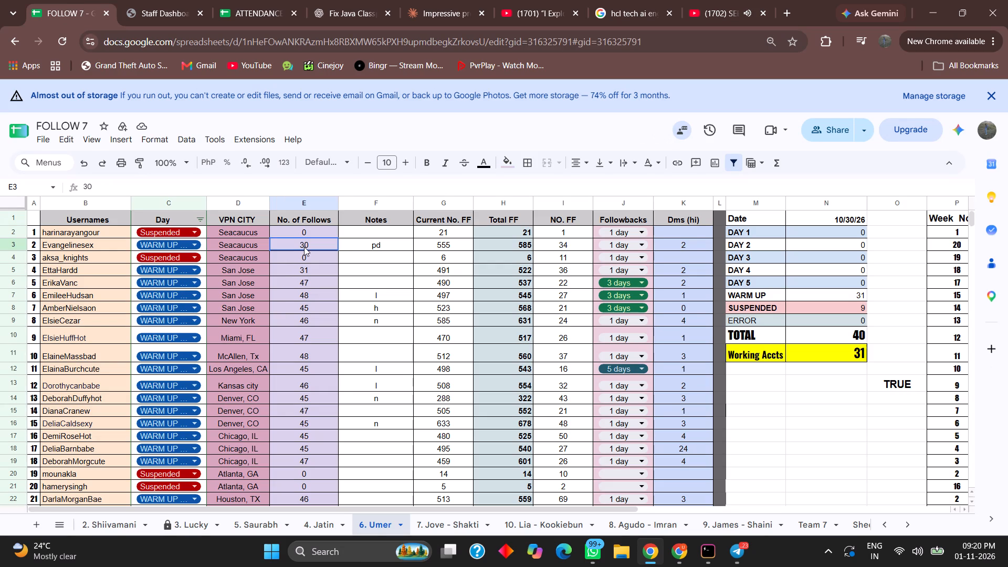
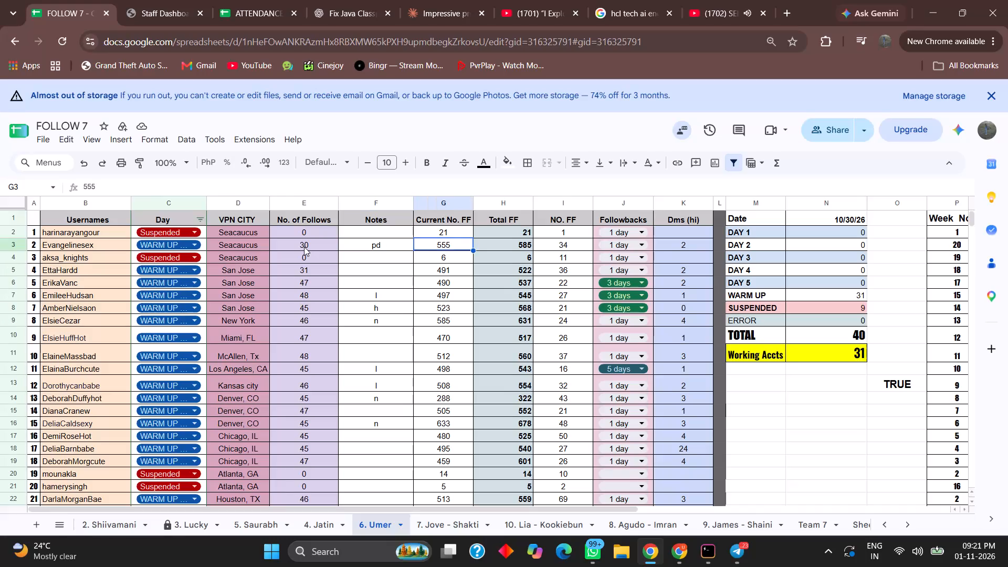
{"action": "key", "text": "Left"}
{"action": "key", "text": "BackSpace"}
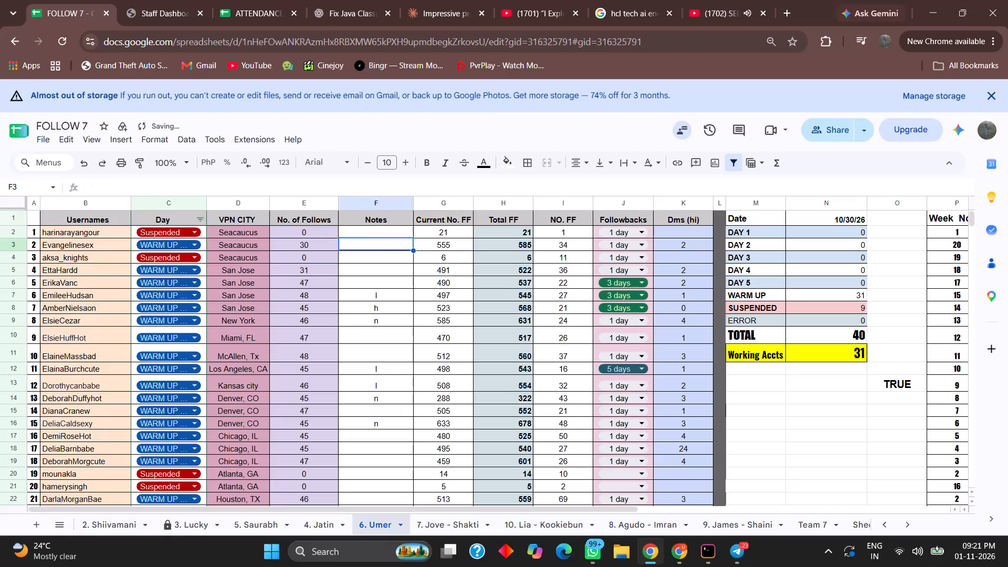
{"action": "key", "text": "Right"}
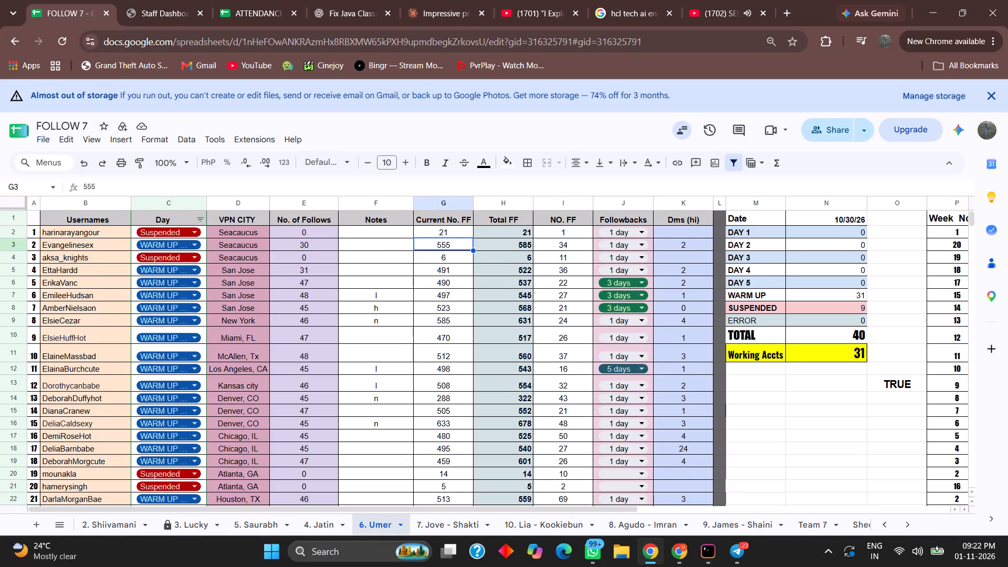
{"action": "key", "text": "Left"}
{"action": "key", "text": "Left"}
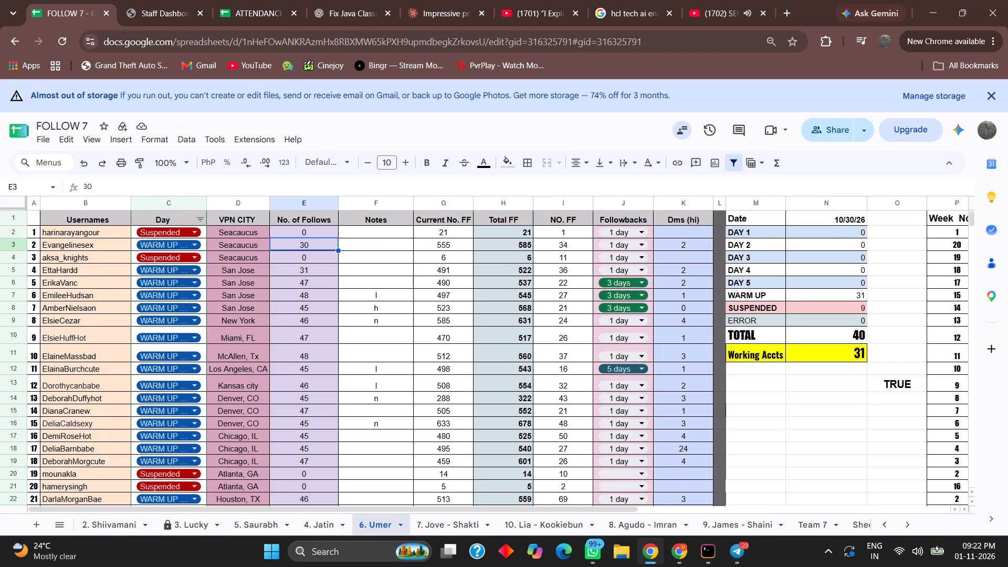
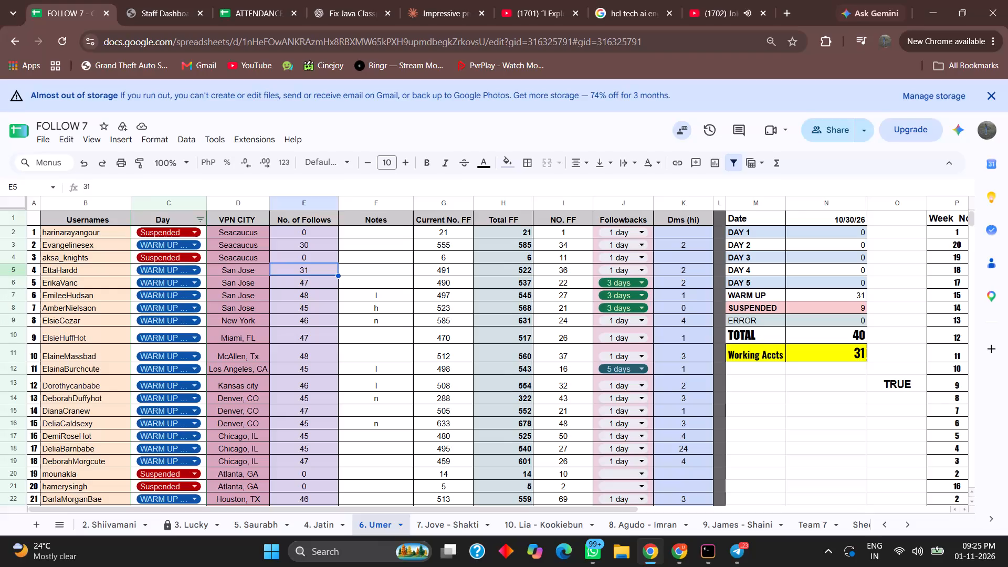
{"action": "type", "text": "30"}
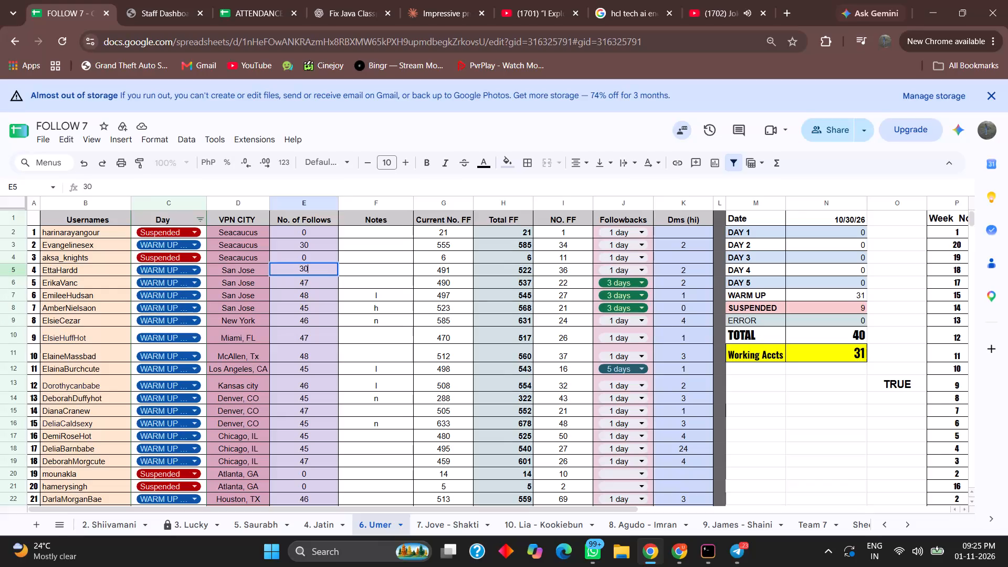
{"action": "key", "text": "Right"}
{"action": "key", "text": "Right"}
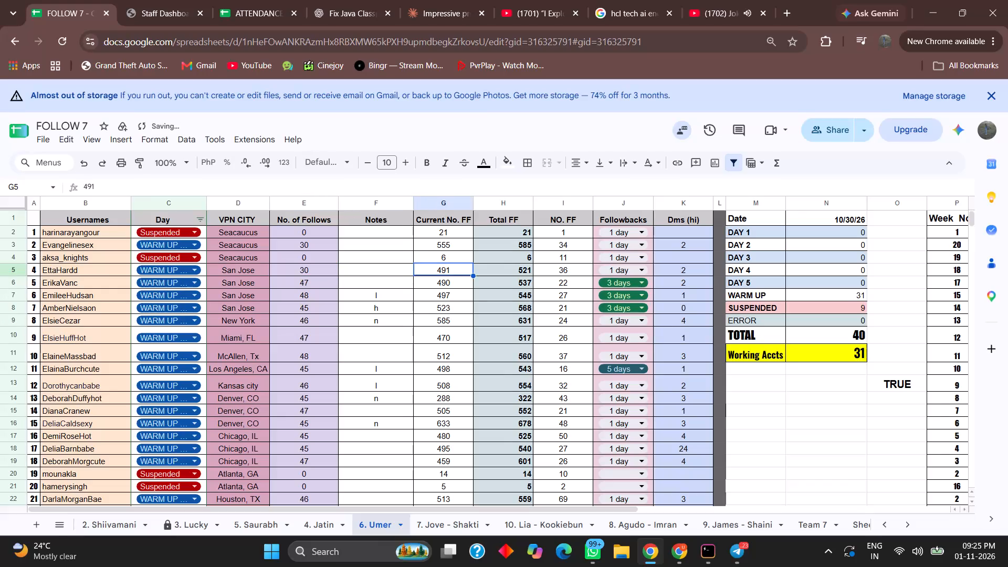
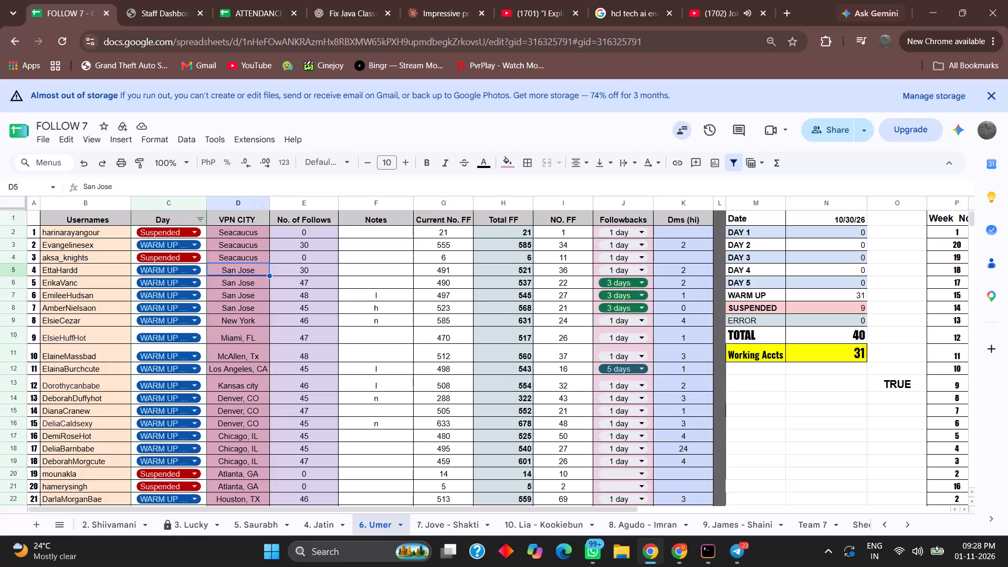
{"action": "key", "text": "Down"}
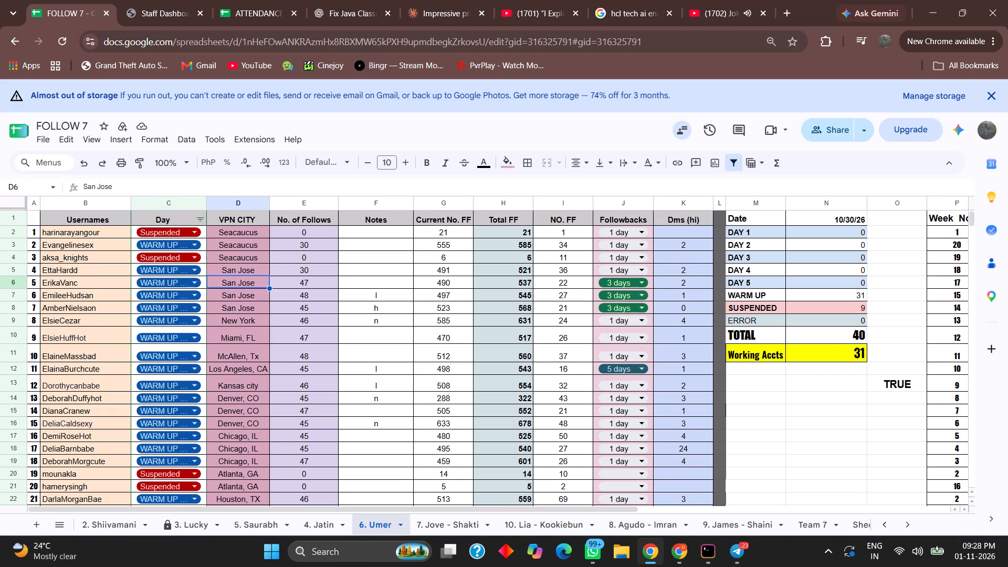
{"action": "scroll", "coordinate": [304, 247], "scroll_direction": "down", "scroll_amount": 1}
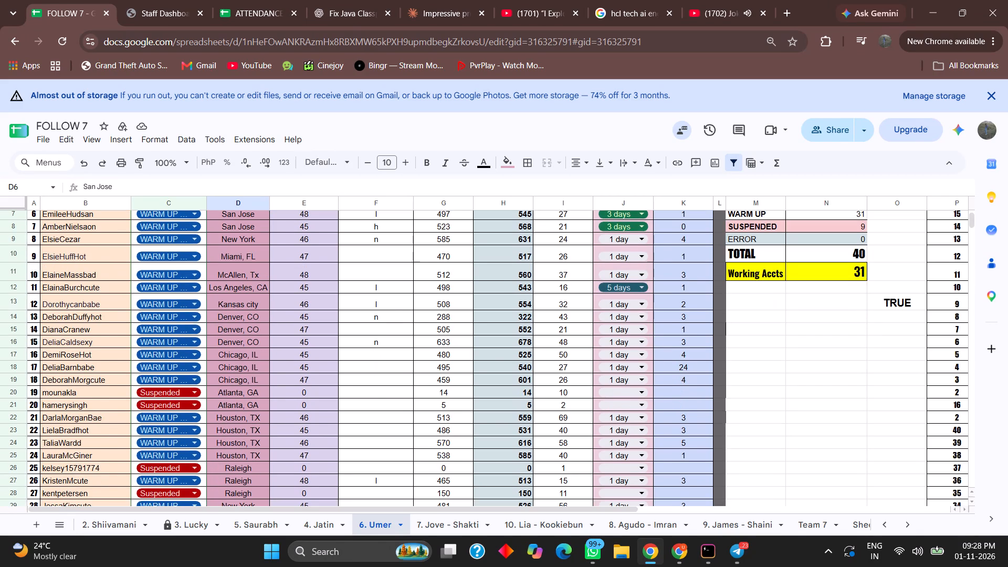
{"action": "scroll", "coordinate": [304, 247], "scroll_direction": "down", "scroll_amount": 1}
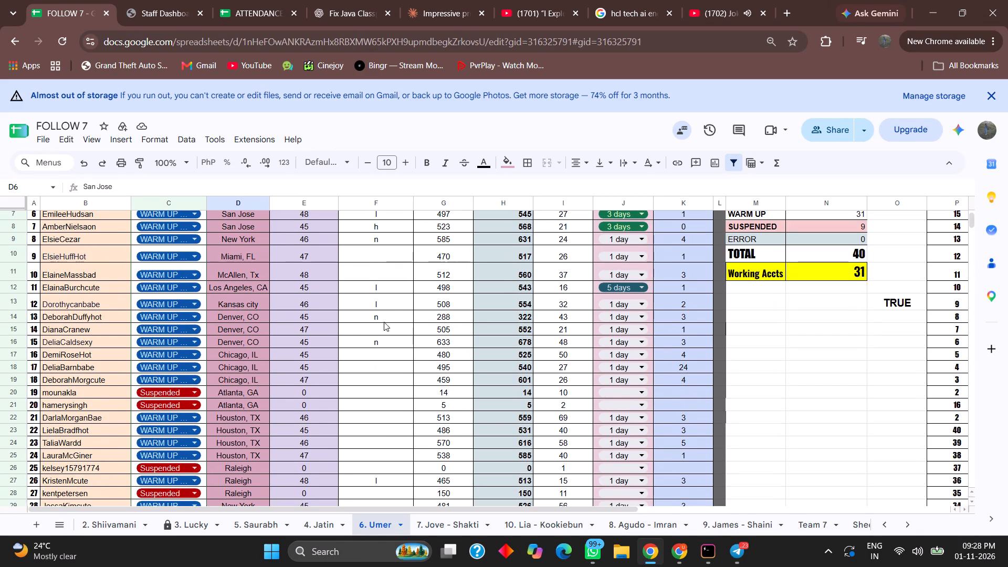
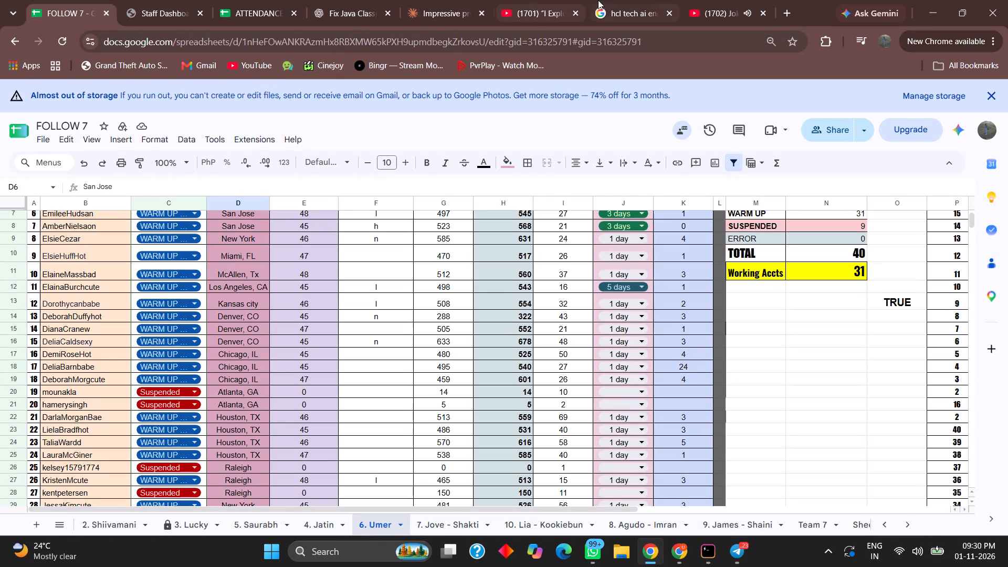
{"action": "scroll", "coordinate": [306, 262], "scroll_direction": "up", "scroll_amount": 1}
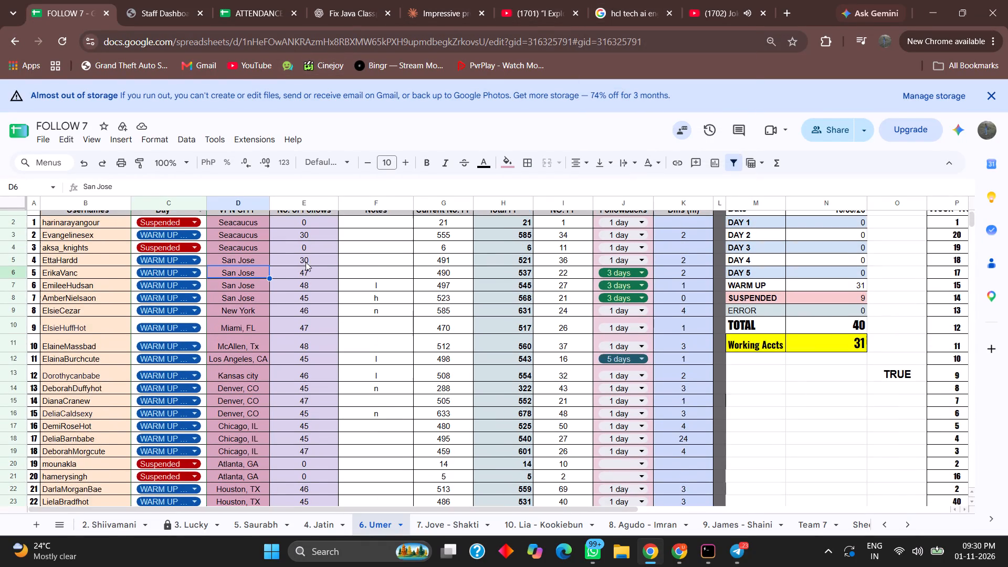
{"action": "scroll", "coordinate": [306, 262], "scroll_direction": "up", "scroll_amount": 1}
Switch to the open Google search results about HCL Tech AI engineer fresher roles.
{"action": "left_click", "coordinate": [618, 0]}
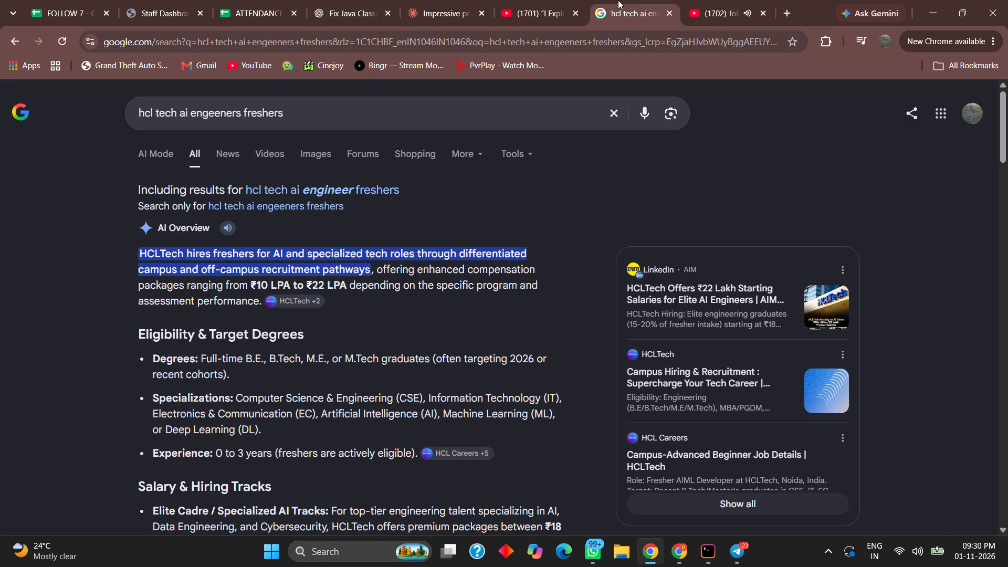
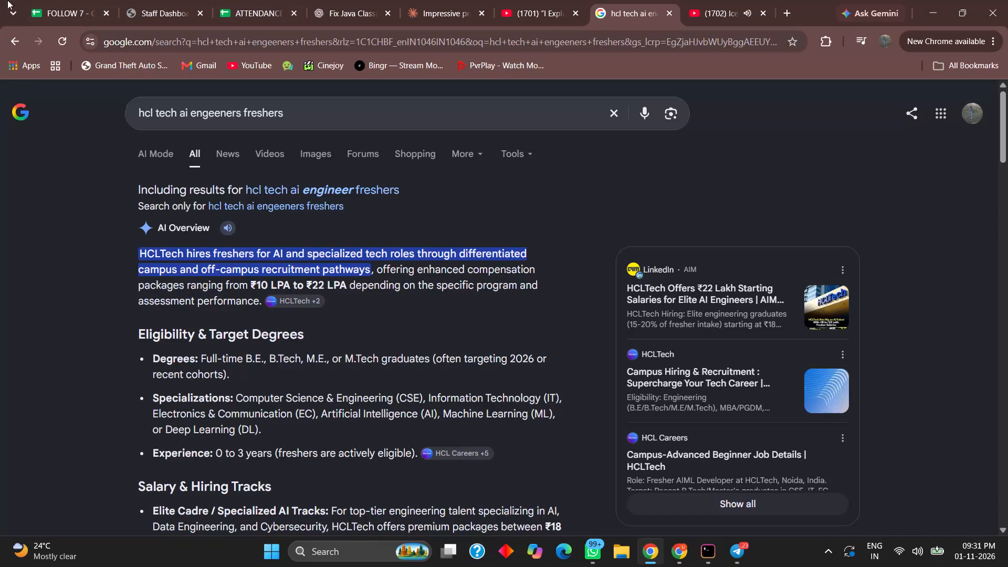
Return to the FOLLOW 7 spreadsheet and review the account rows on Umer's sheet down to the totals.
{"action": "left_click", "coordinate": [42, 0]}
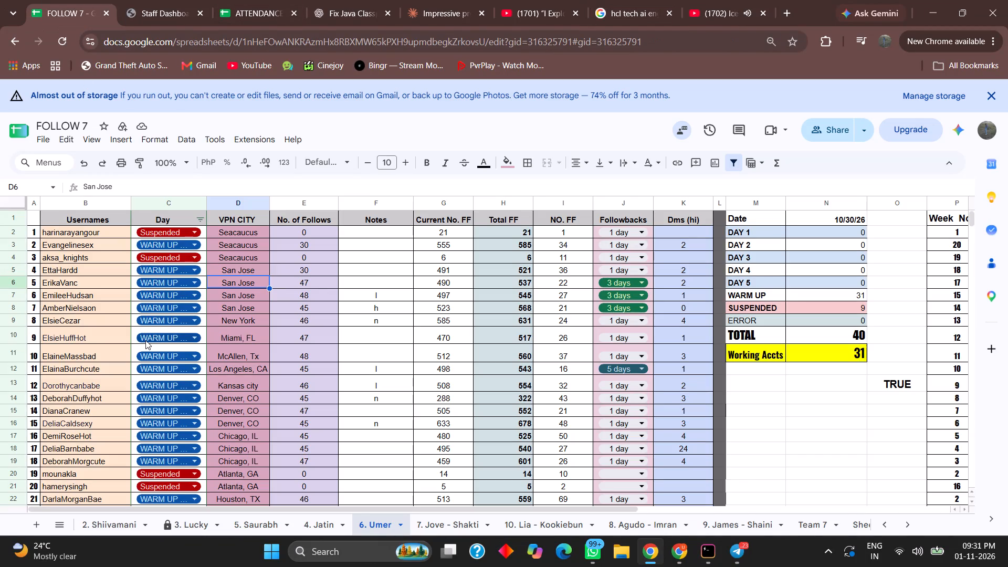
{"action": "key", "text": "Down"}
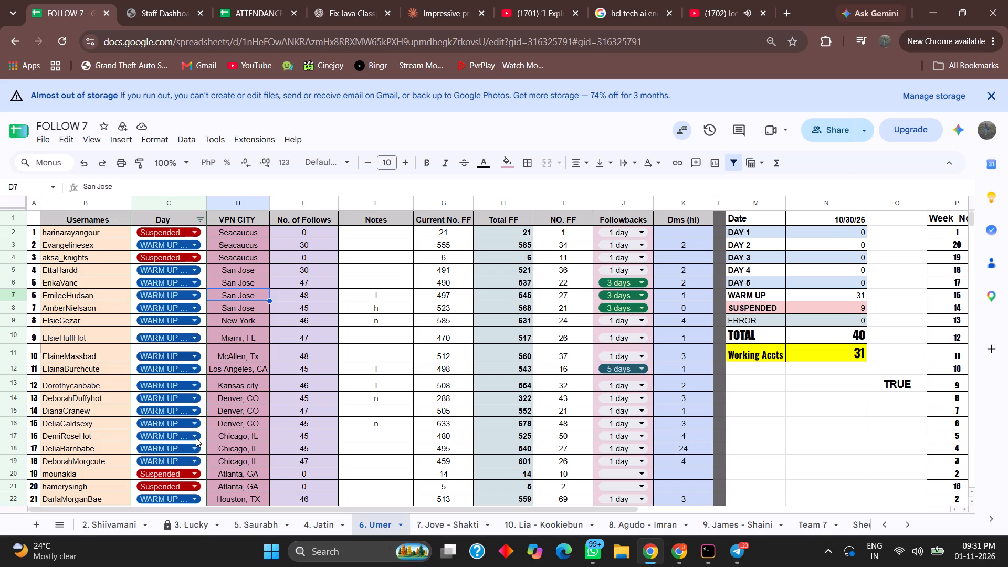
{"action": "scroll", "coordinate": [346, 421], "scroll_direction": "down", "scroll_amount": 5}
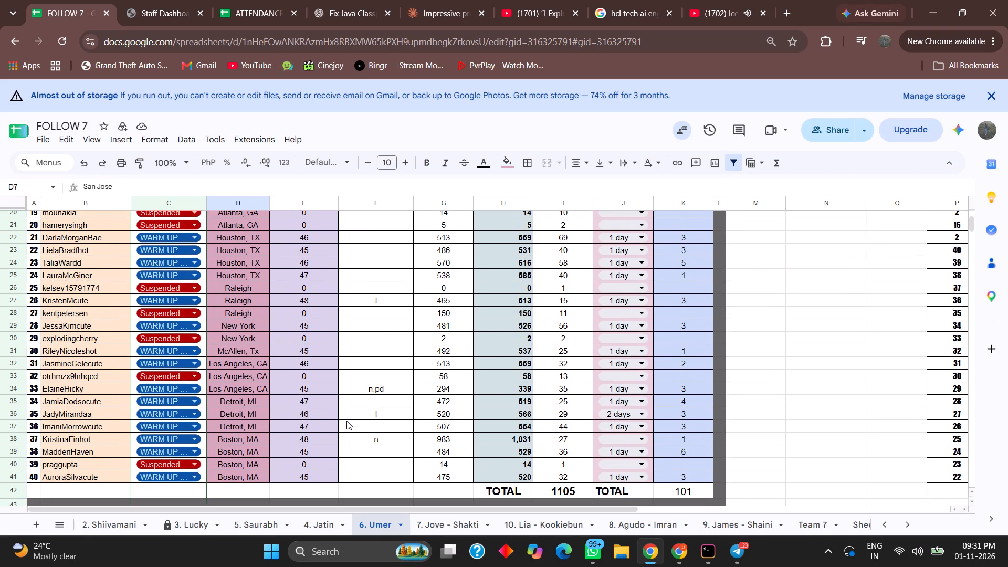
{"action": "scroll", "coordinate": [346, 421], "scroll_direction": "down", "scroll_amount": 1}
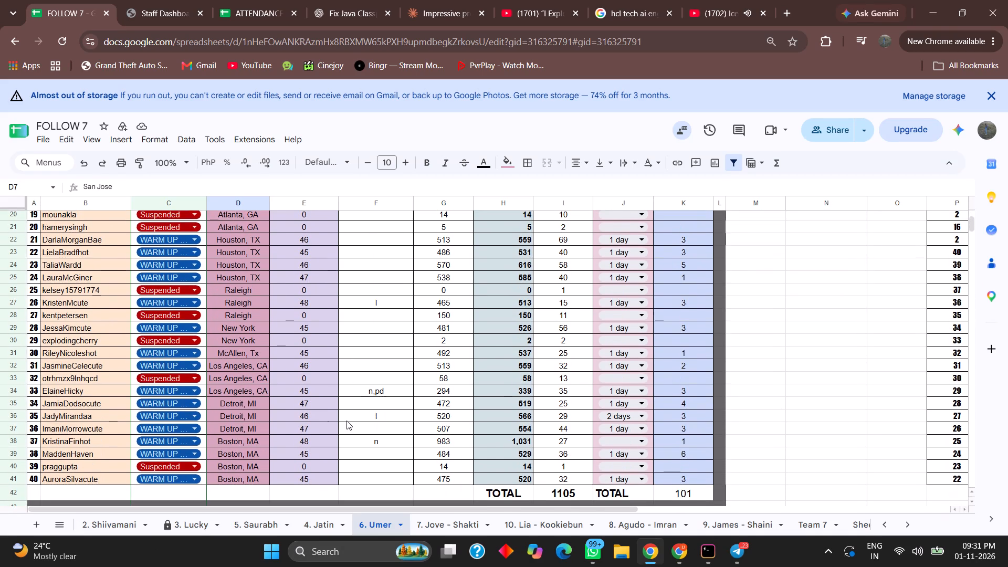
{"action": "scroll", "coordinate": [346, 421], "scroll_direction": "down", "scroll_amount": 1}
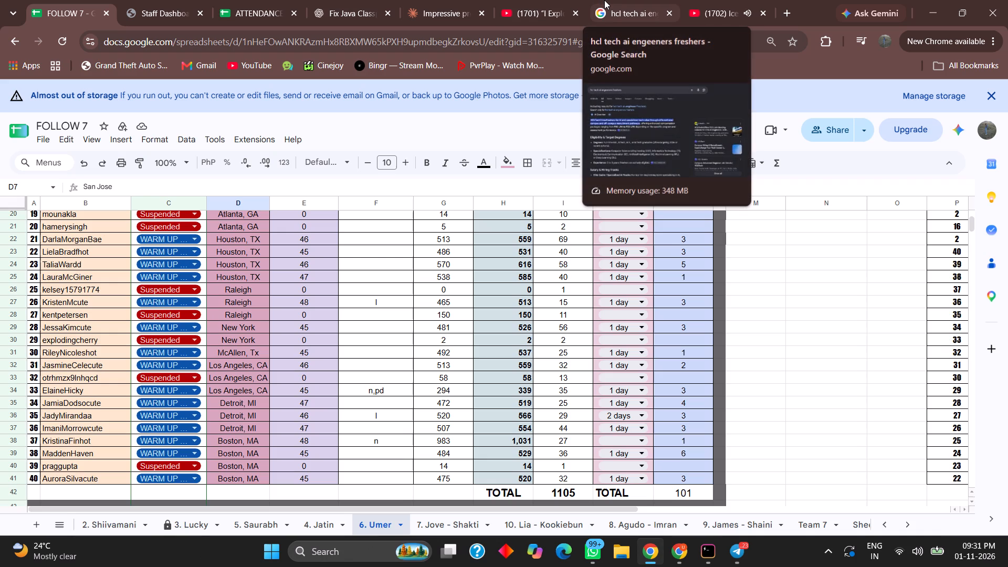
{"action": "scroll", "coordinate": [359, 208], "scroll_direction": "up", "scroll_amount": 3}
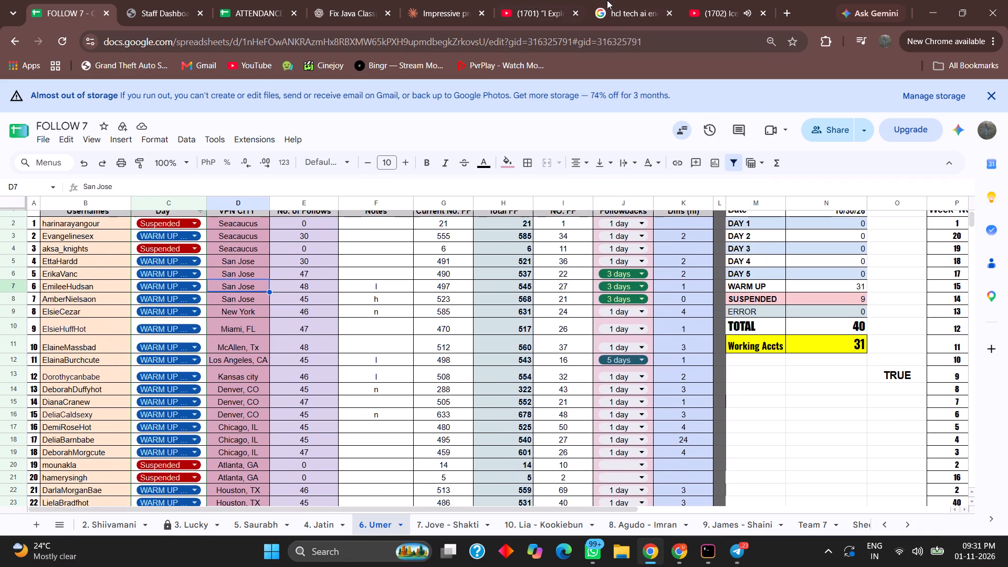
Switch to the open YouTube video "Ice Spice, Travis Scott - Oh Shhh..." and view its player.
{"action": "left_click", "coordinate": [611, 0]}
{"action": "left_click", "coordinate": [720, 0]}
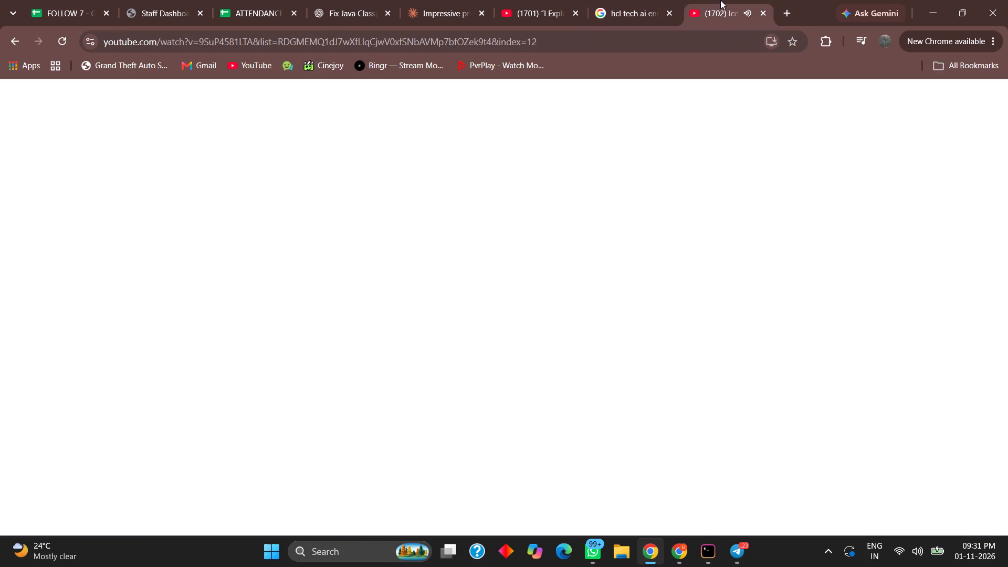
{"action": "scroll", "coordinate": [450, 277], "scroll_direction": "left", "scroll_amount": 1}
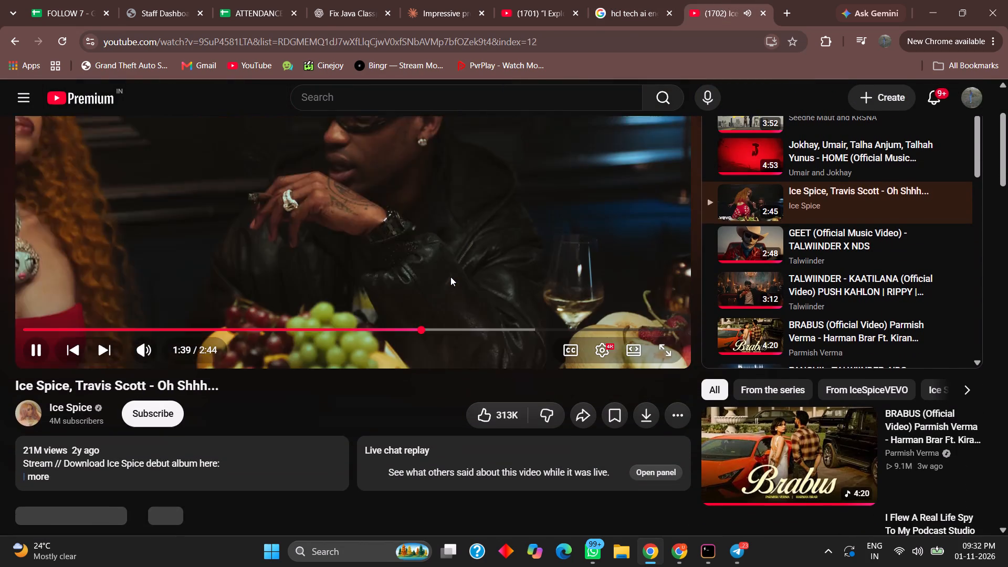
{"action": "scroll", "coordinate": [450, 277], "scroll_direction": "left", "scroll_amount": 1}
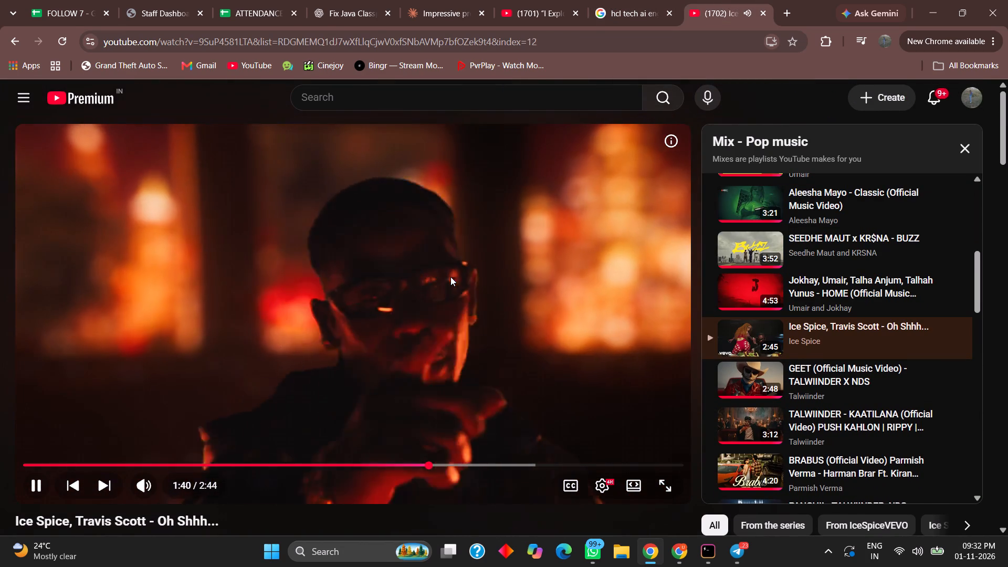
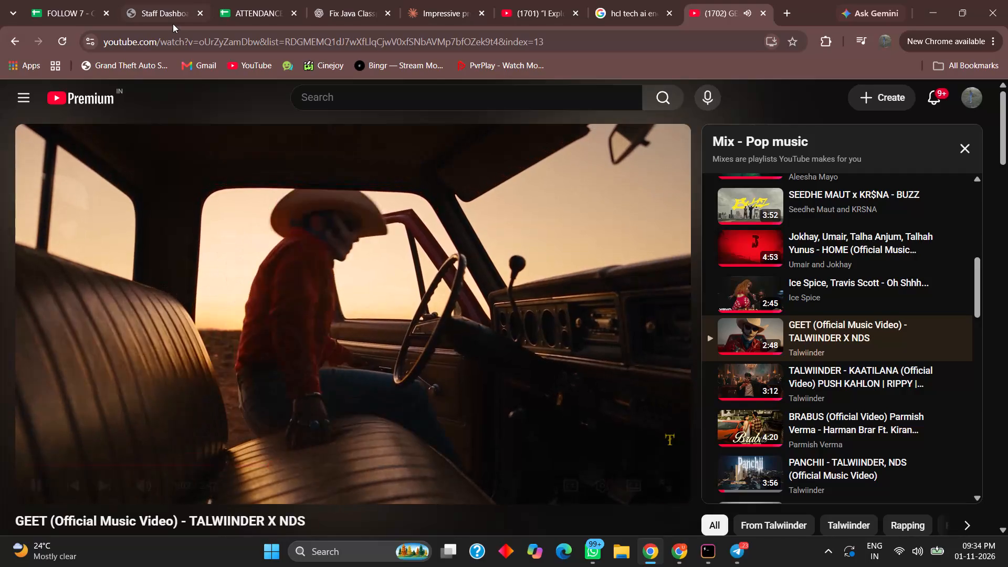
Return to the FOLLOW 7 spreadsheet and review the remaining account rows on Umer's sheet down to the totals row.
{"action": "left_click", "coordinate": [54, 0]}
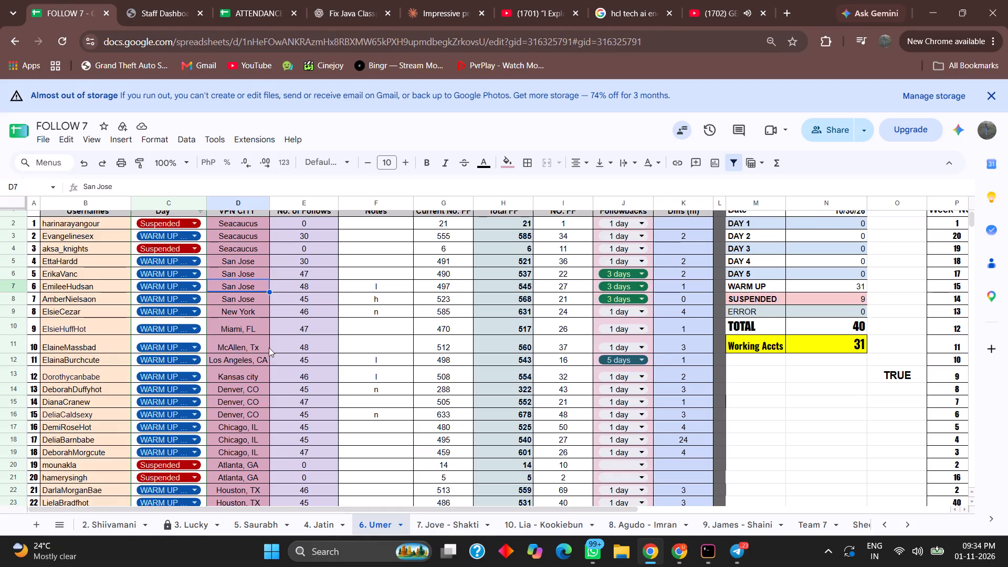
{"action": "key", "text": "Down"}
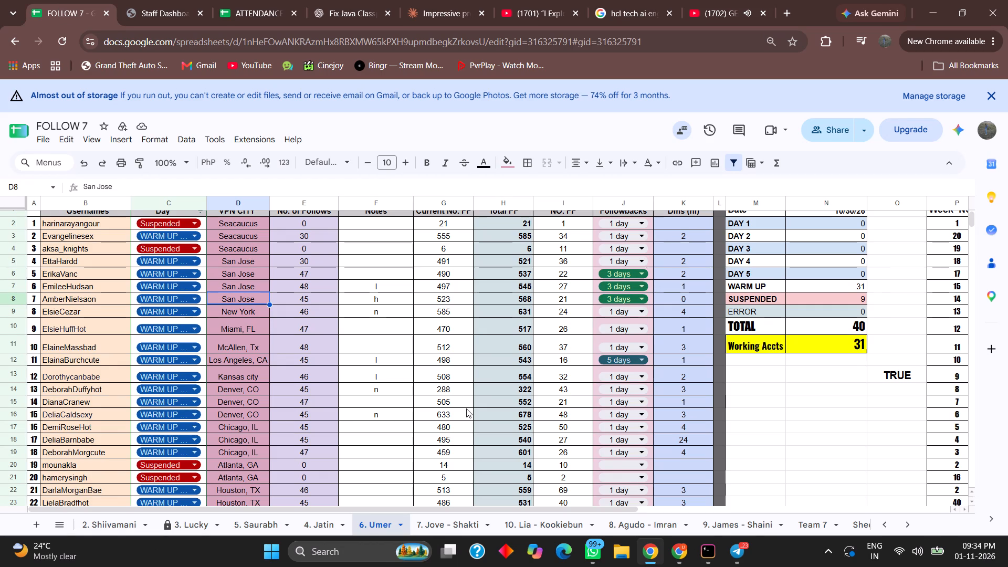
{"action": "scroll", "coordinate": [466, 408], "scroll_direction": "down", "scroll_amount": 5}
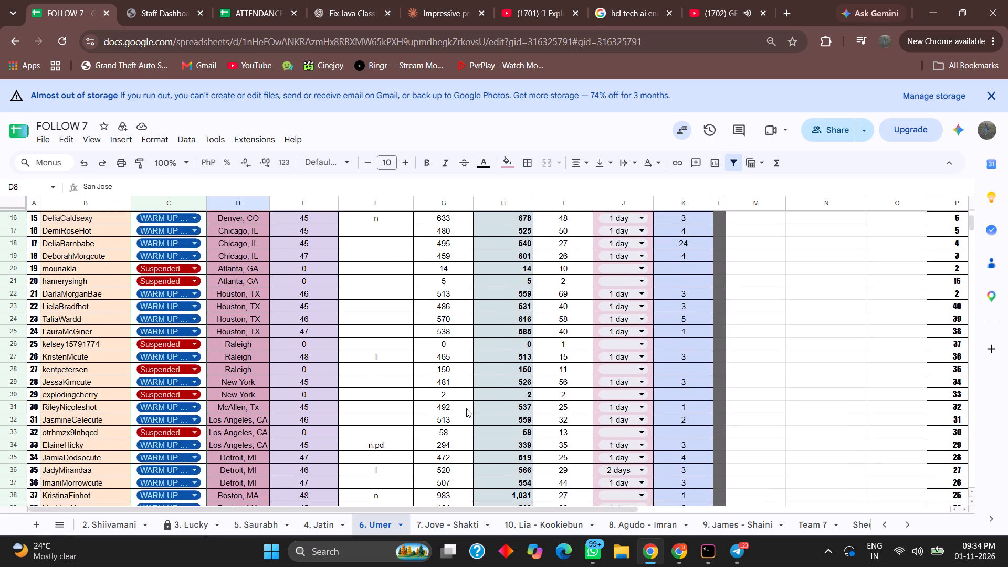
{"action": "scroll", "coordinate": [466, 408], "scroll_direction": "down", "scroll_amount": 1}
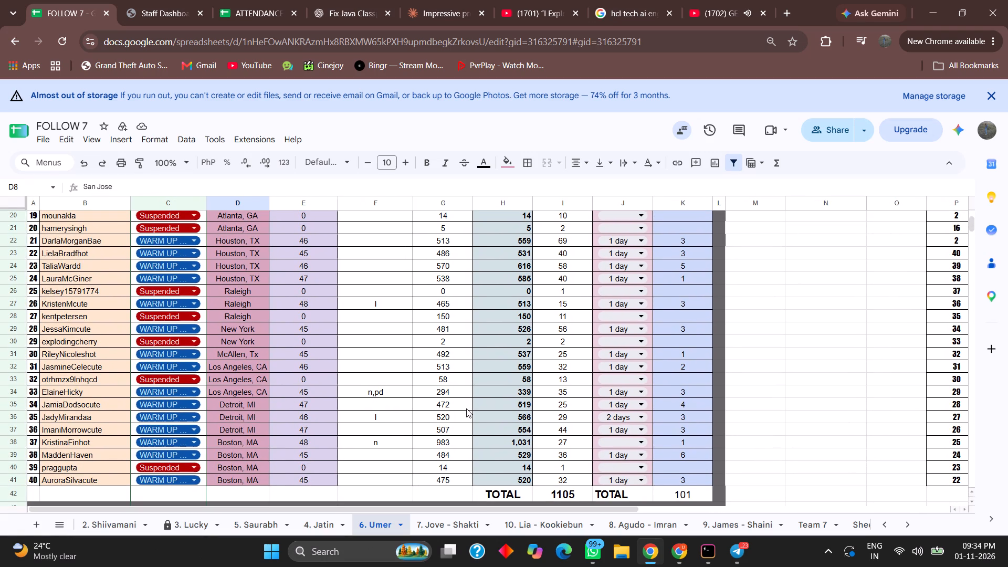
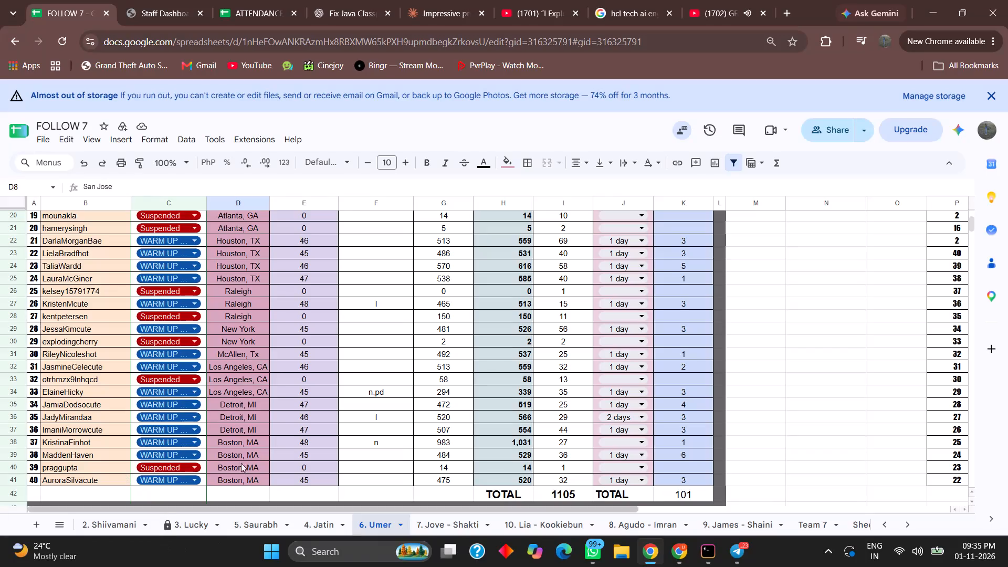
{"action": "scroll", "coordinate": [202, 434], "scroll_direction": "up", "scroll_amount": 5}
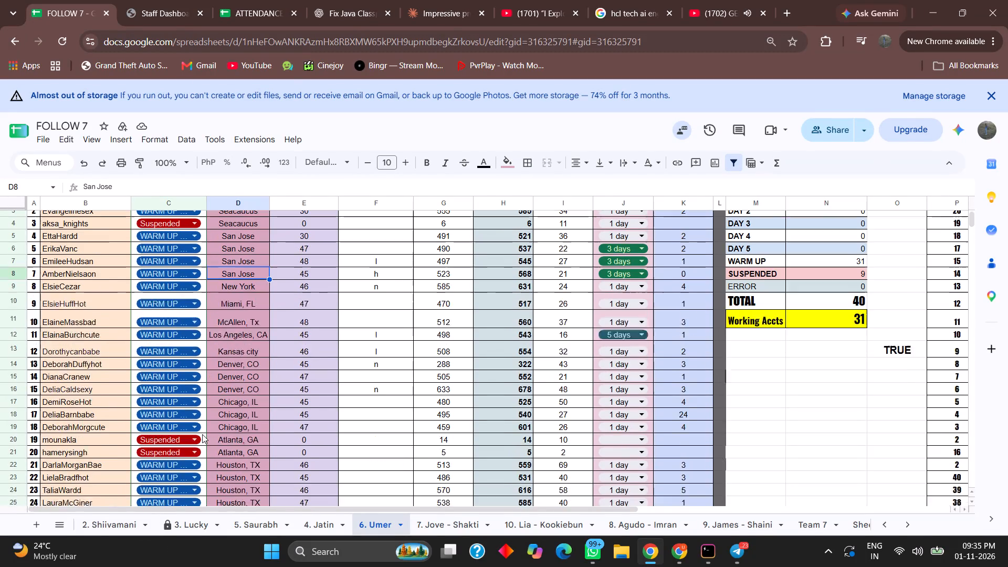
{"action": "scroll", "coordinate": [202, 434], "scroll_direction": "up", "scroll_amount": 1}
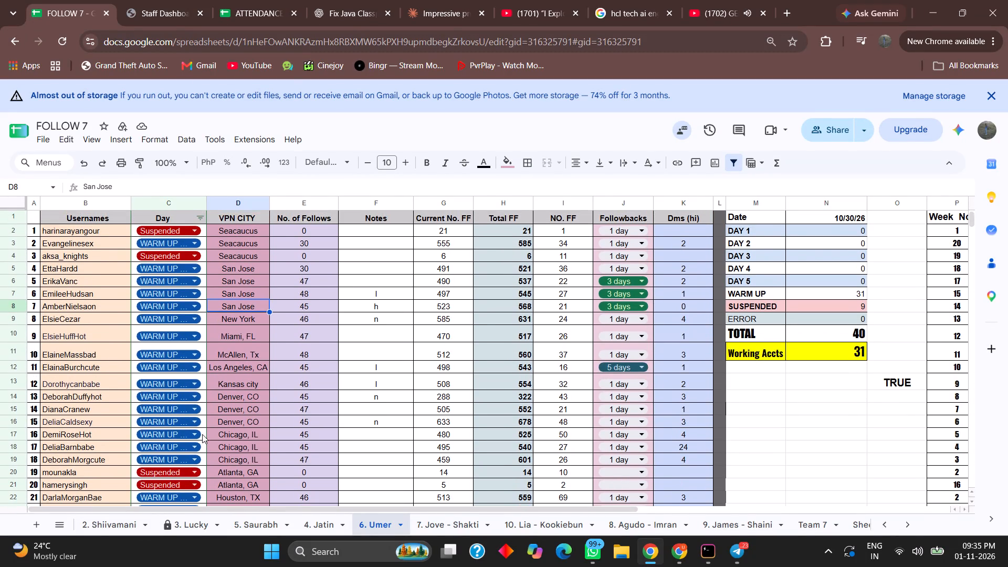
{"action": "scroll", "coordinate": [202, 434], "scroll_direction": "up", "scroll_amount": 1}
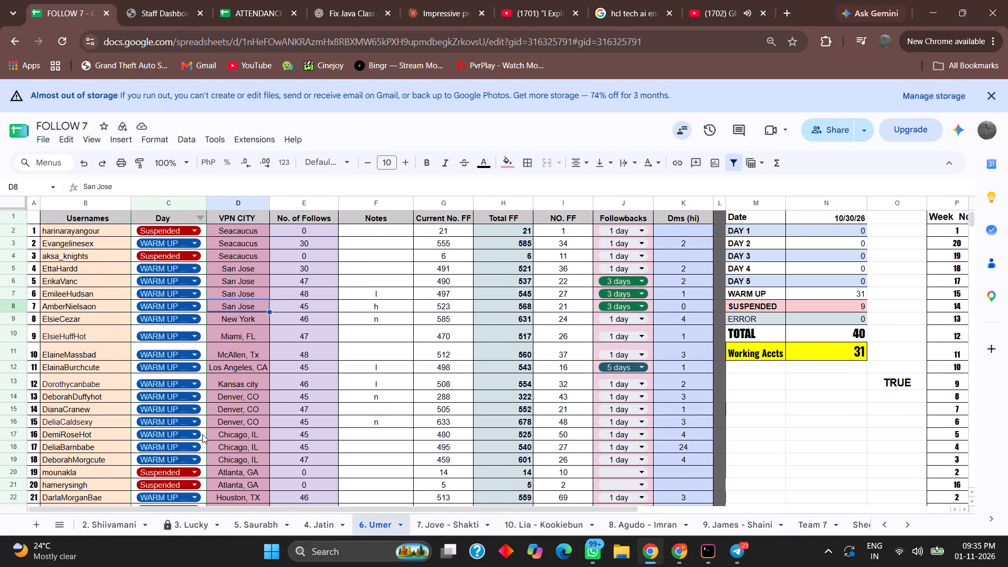
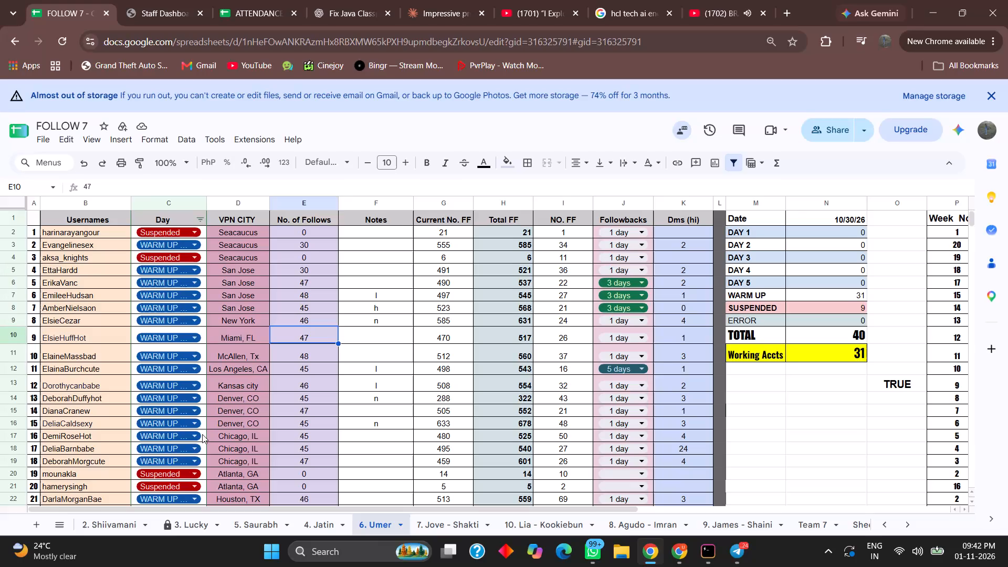
Set the No. of Follows to 30 for the five accounts in rows 10 up to 6 of the Umer sheet.
{"action": "type", "text": "30"}
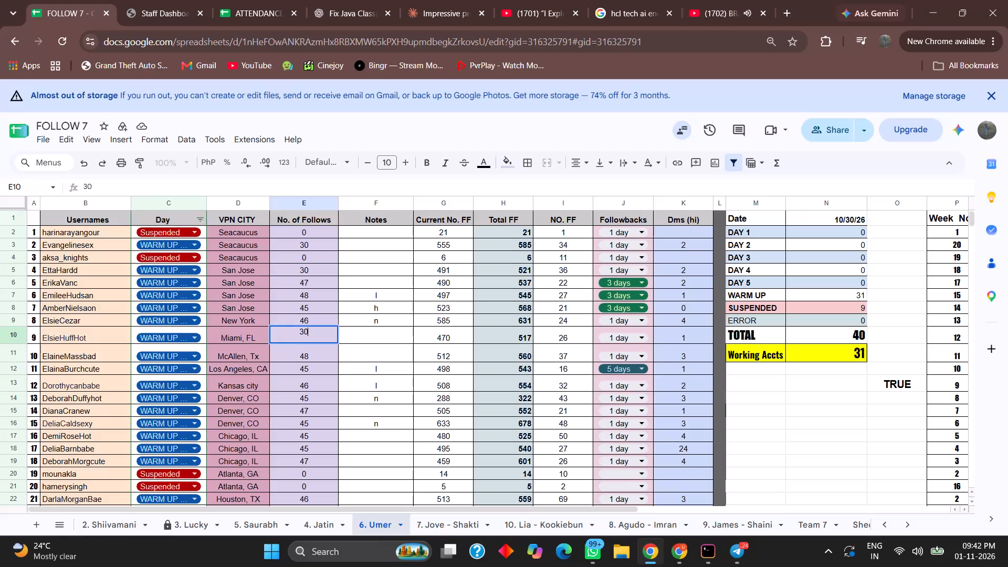
{"action": "key", "text": "Up"}
{"action": "type", "text": "30"}
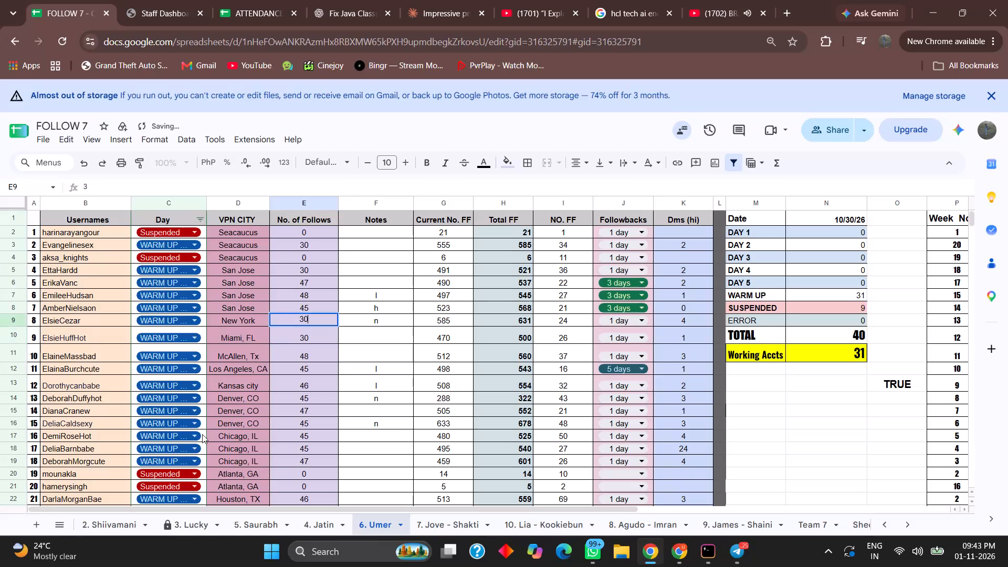
{"action": "key", "text": "Up"}
{"action": "type", "text": "30"}
{"action": "key", "text": "Up"}
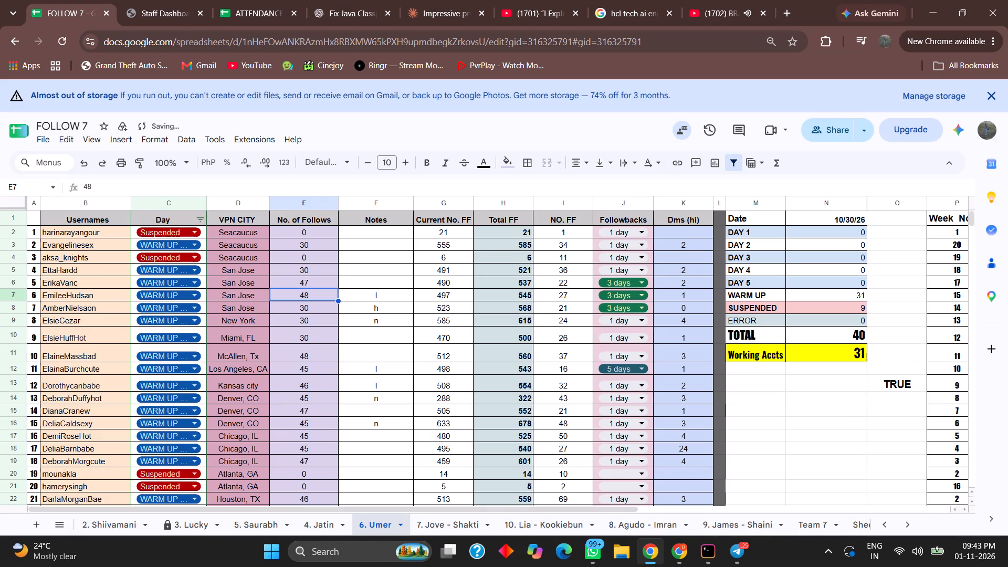
{"action": "type", "text": "30"}
{"action": "key", "text": "Up"}
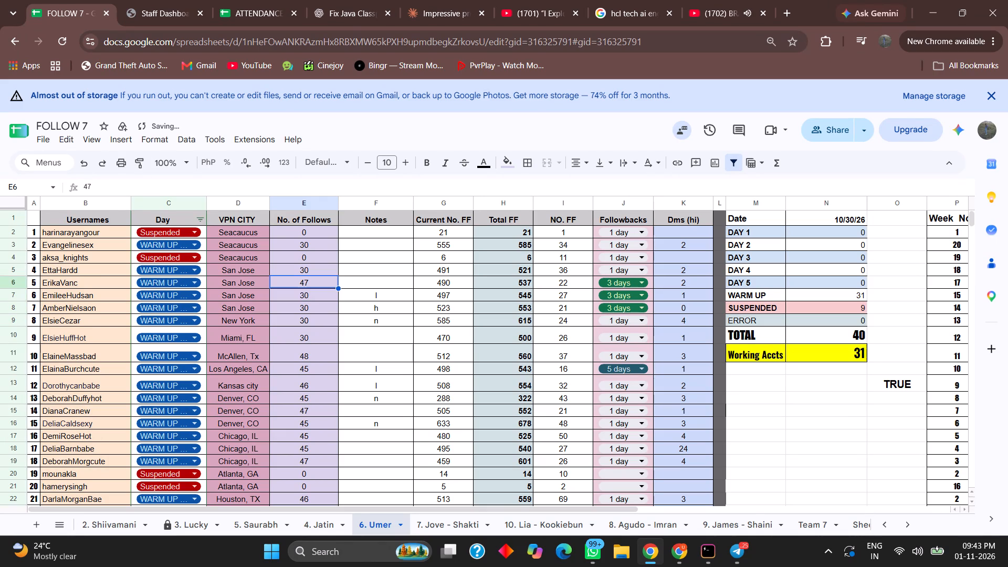
{"action": "type", "text": "30"}
{"action": "key", "text": "Down"}
Set the Current No. FF of the Miami, FL account in row 10 to 479.
{"action": "key", "text": "Down"}
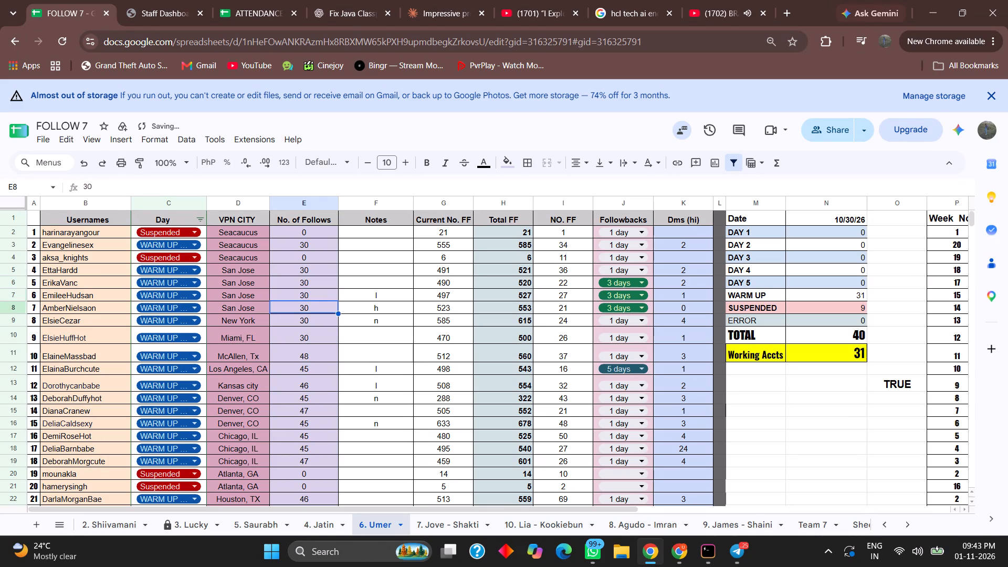
{"action": "key", "text": "Down"}
{"action": "key", "text": "Down"}
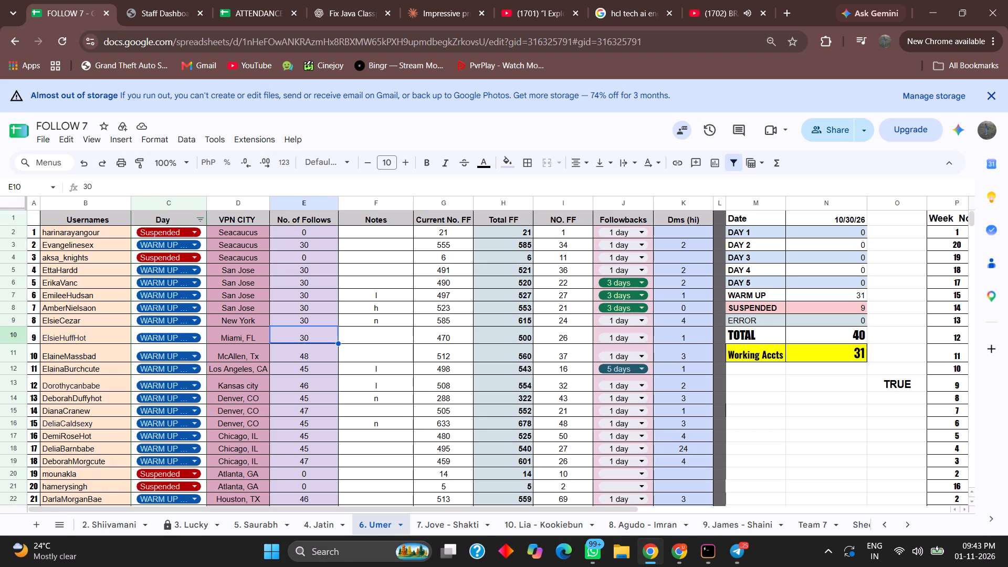
{"action": "key", "text": "Right"}
{"action": "key", "text": "Right"}
{"action": "type", "text": "47"}
{"action": "key", "text": "9"}
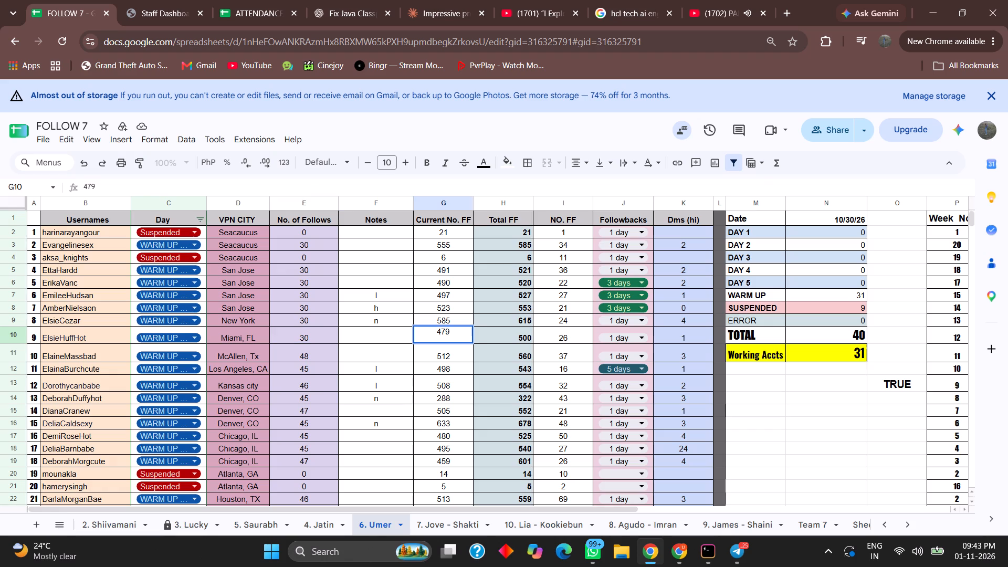
{"action": "key", "text": "Left"}
{"action": "key", "text": "Left"}
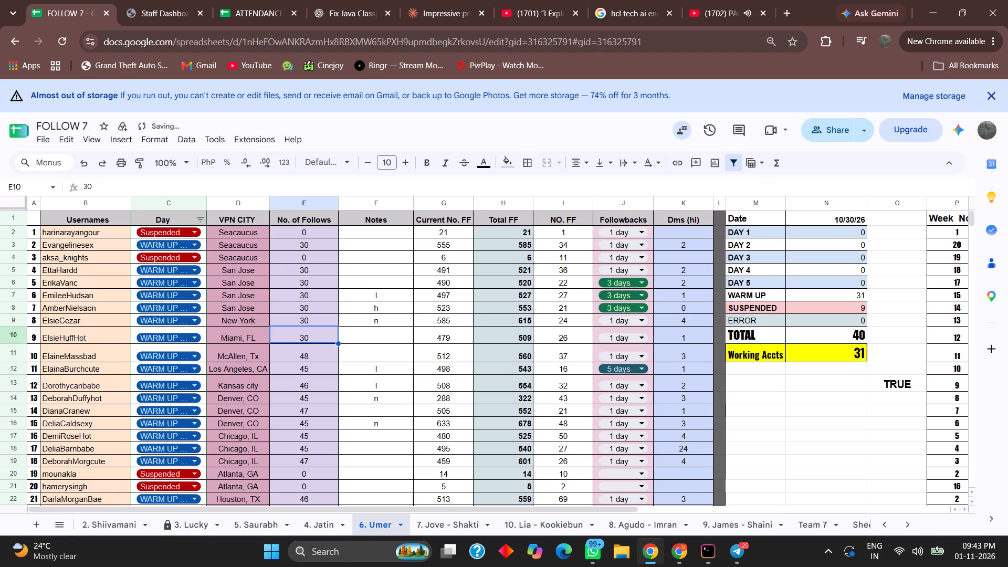
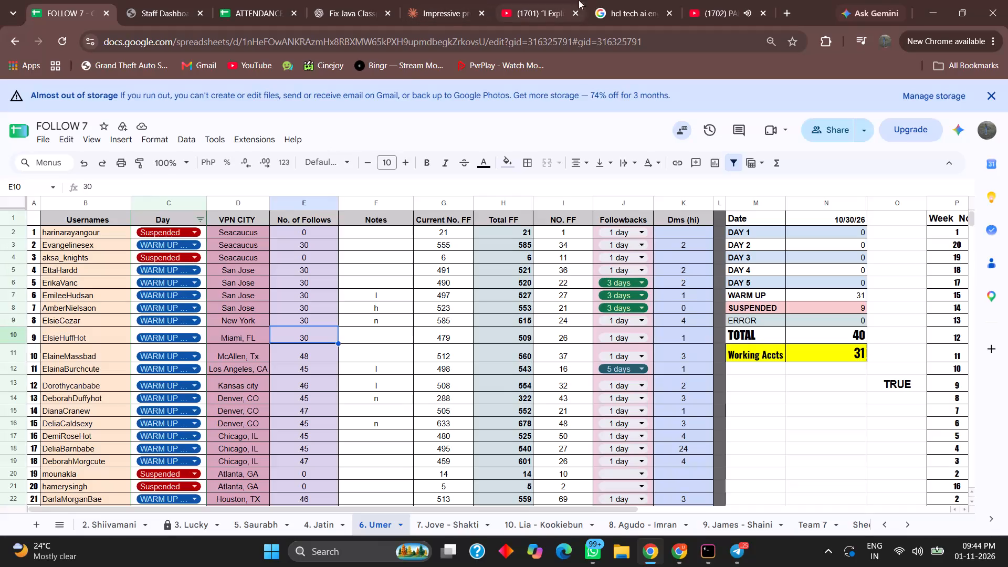
Switch to the open Google search results about HCL Tech AI engineer freshers.
{"action": "left_click", "coordinate": [623, 0]}
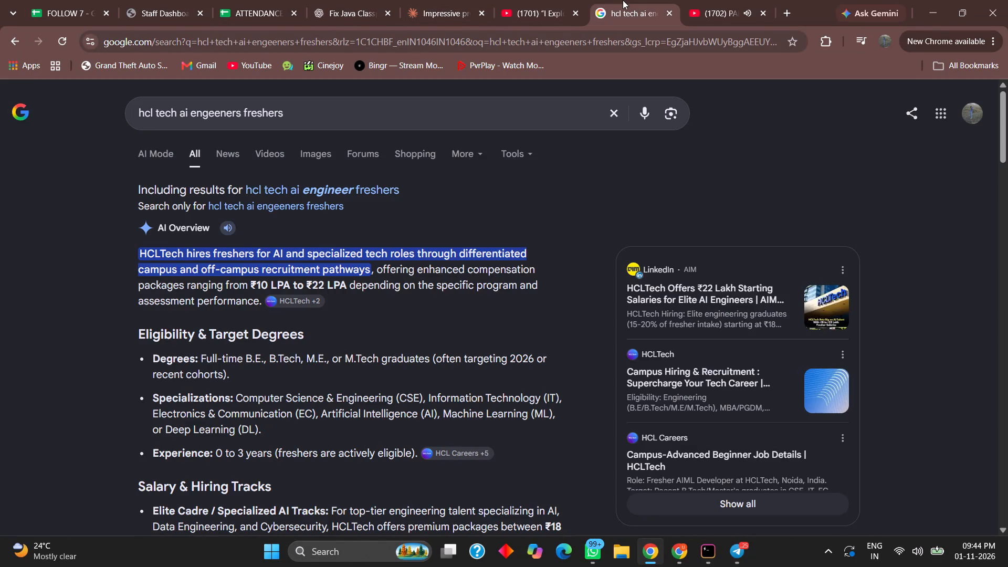
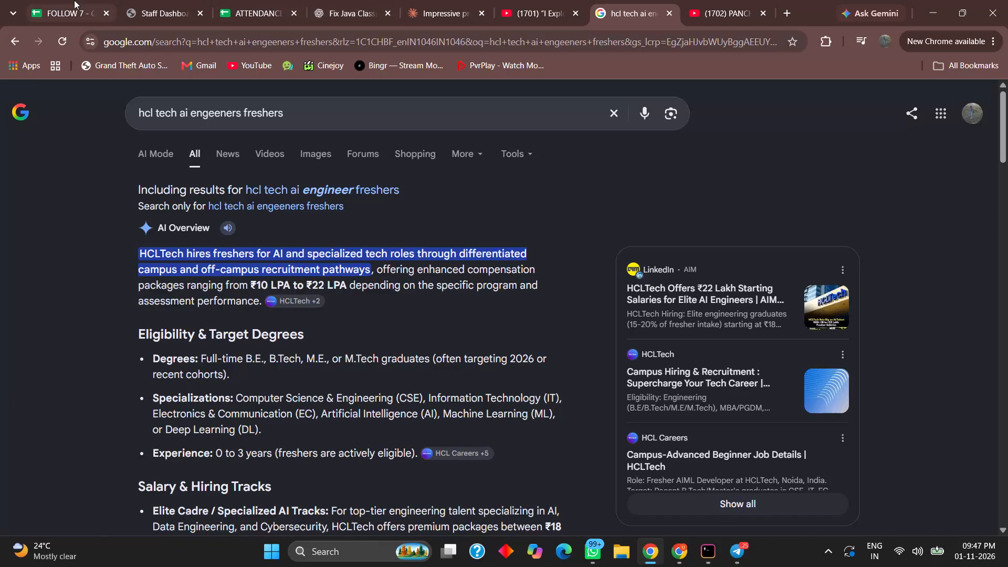
Return to Umer's FOLLOW 7 sheet and select the No. of Follows cell for the McAllen, Tx account.
{"action": "left_click", "coordinate": [67, 0]}
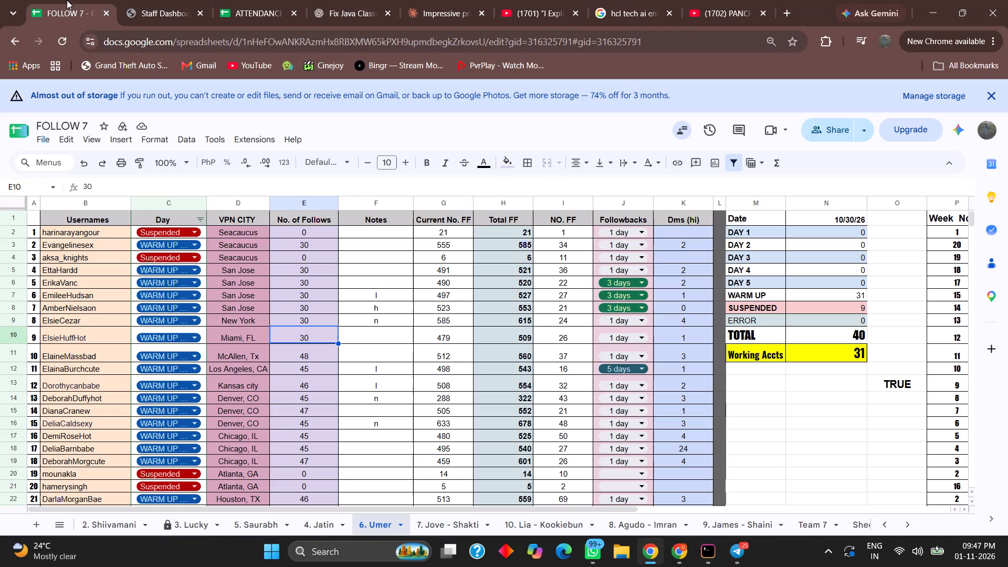
{"action": "left_click", "coordinate": [305, 353]}
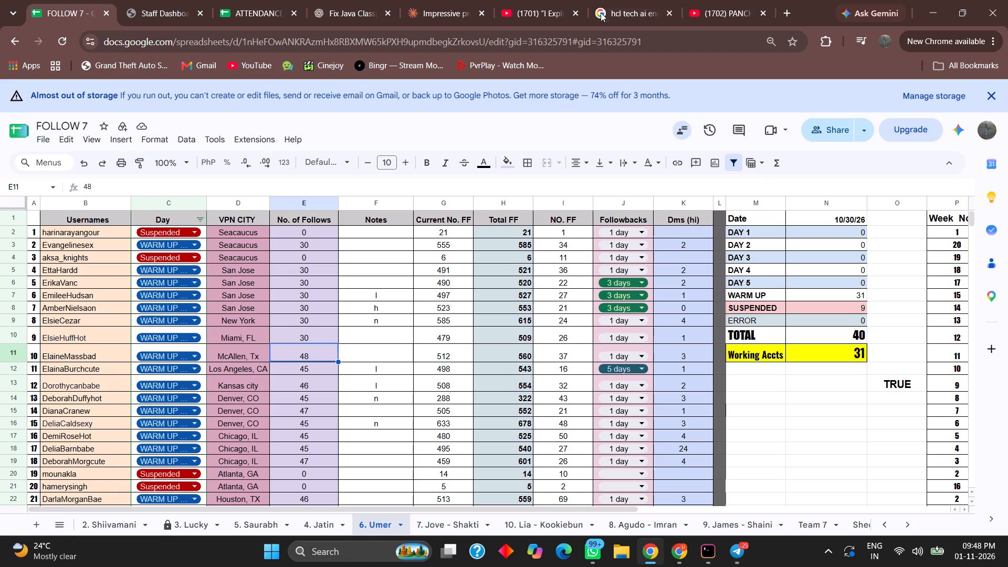
Switch to the YouTube pop music mix and play Talha Anjum's ALWAYS ON TIME.
{"action": "left_click", "coordinate": [695, 1]}
{"action": "left_click", "coordinate": [401, 279]}
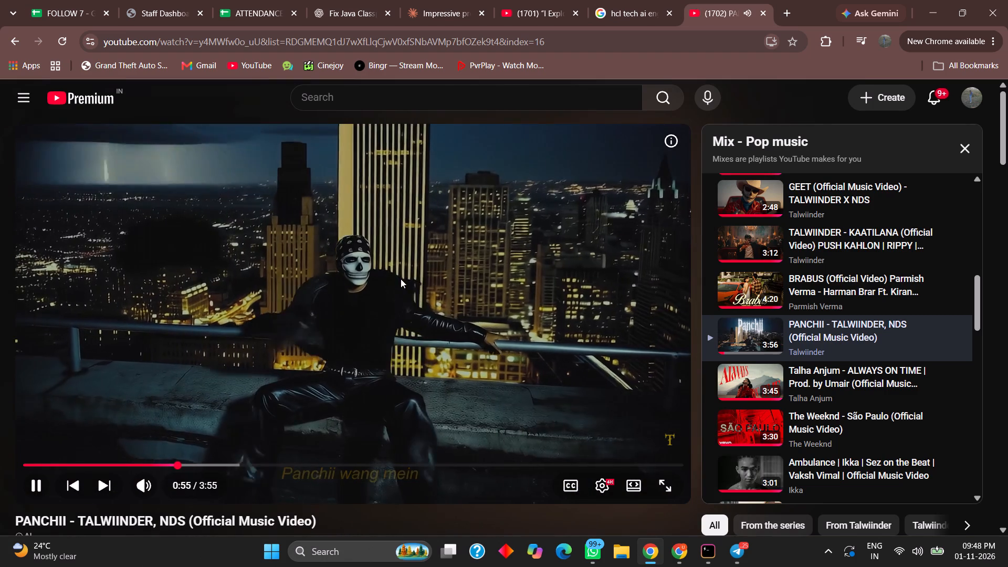
{"action": "left_click", "coordinate": [731, 377]}
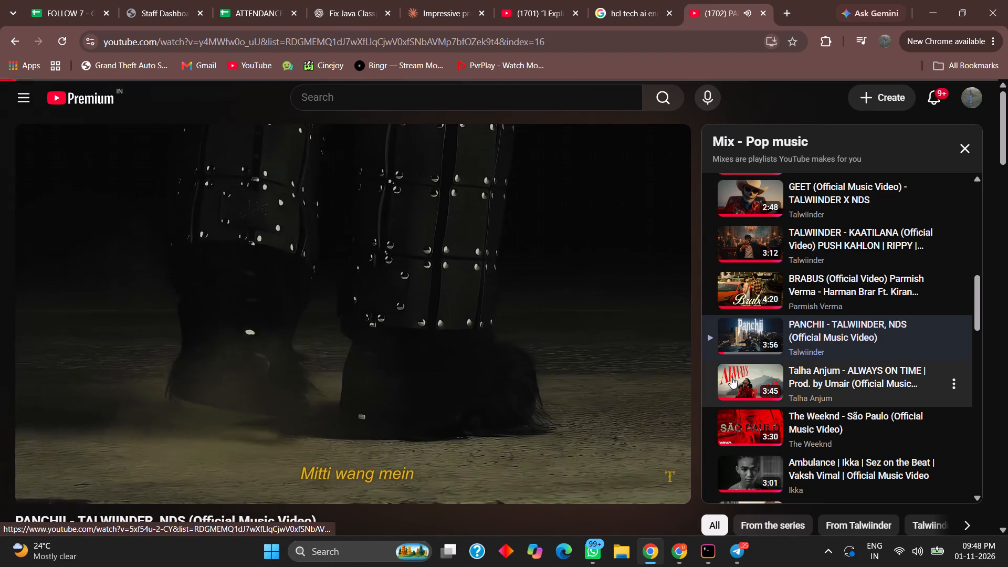
Switch back to Umer's FOLLOW 7 sheet.
{"action": "left_click", "coordinate": [60, 0]}
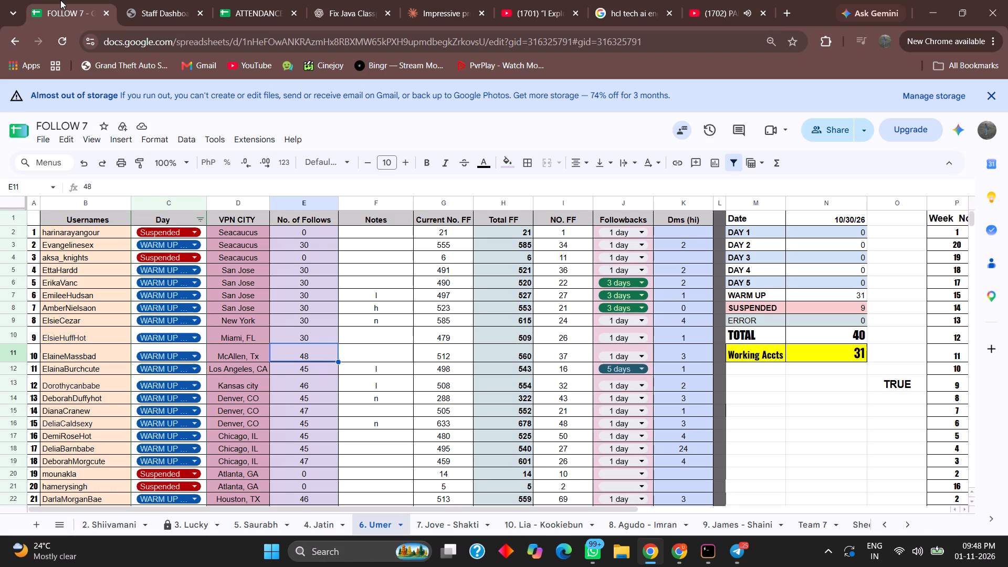
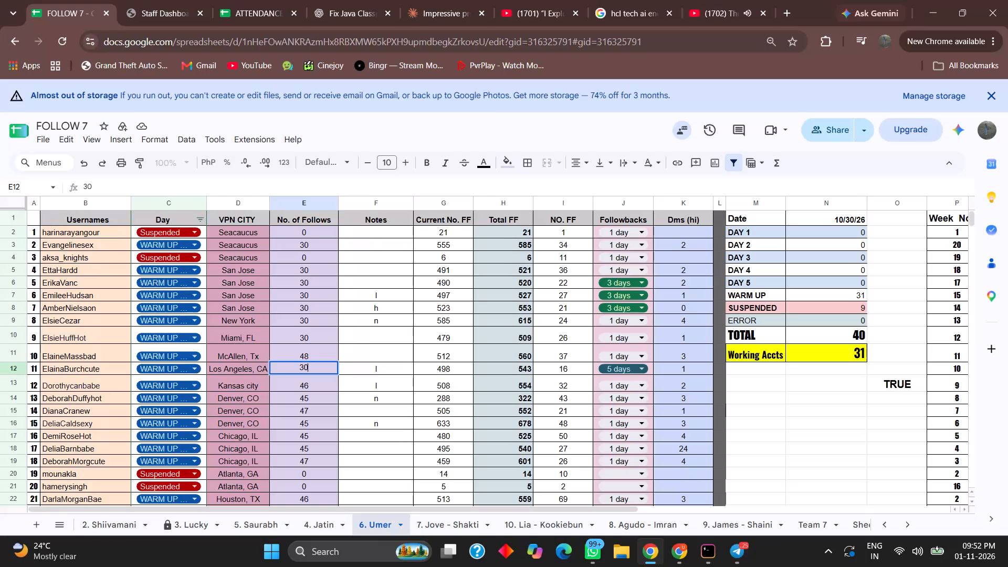
Commit the Los Angeles, CA account's pending 30 follows and set the McAllen, Tx account's No. of Follows to 30.
{"action": "key", "text": "Up"}
{"action": "type", "text": "30"}
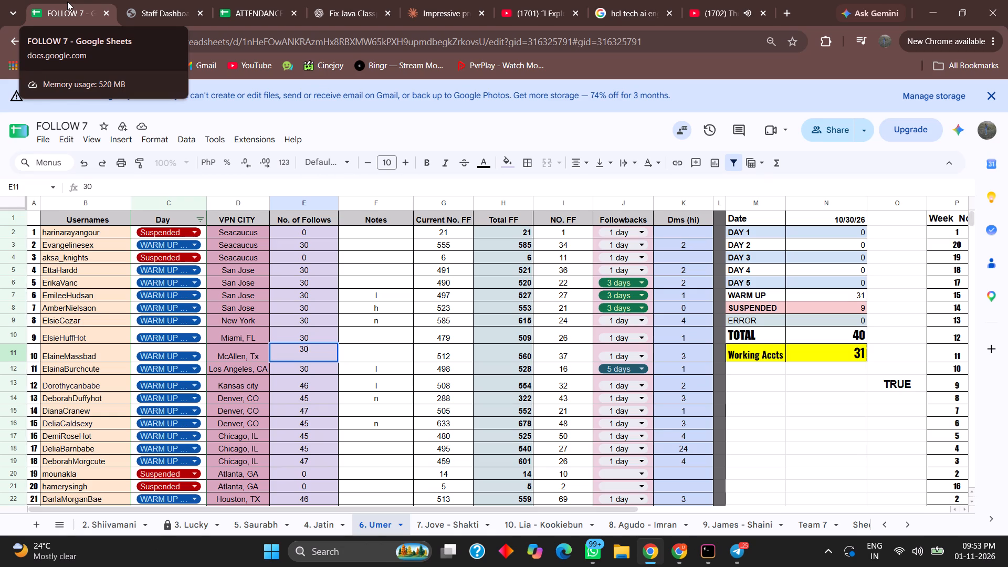
{"action": "key", "text": "Right"}
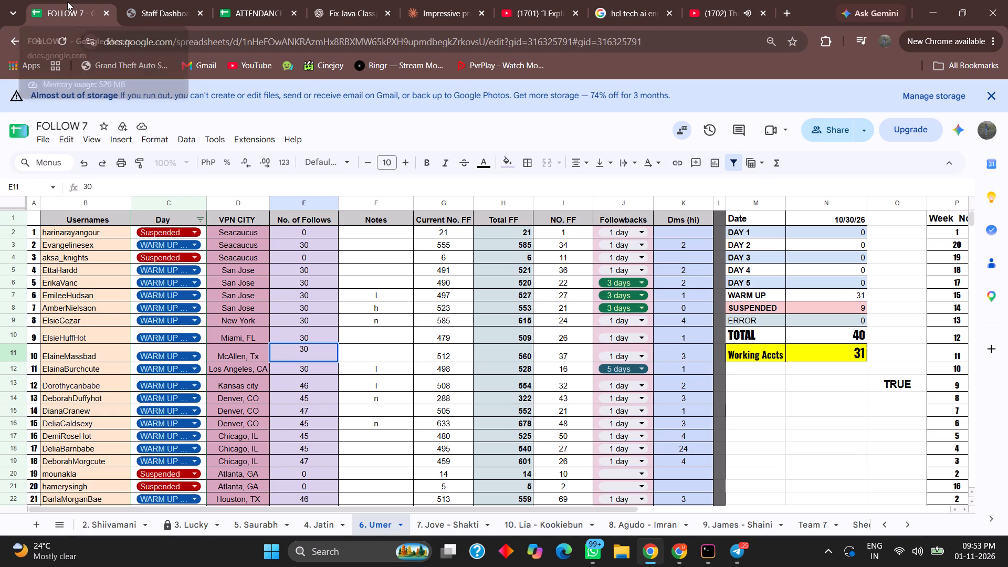
{"action": "key", "text": "Left"}
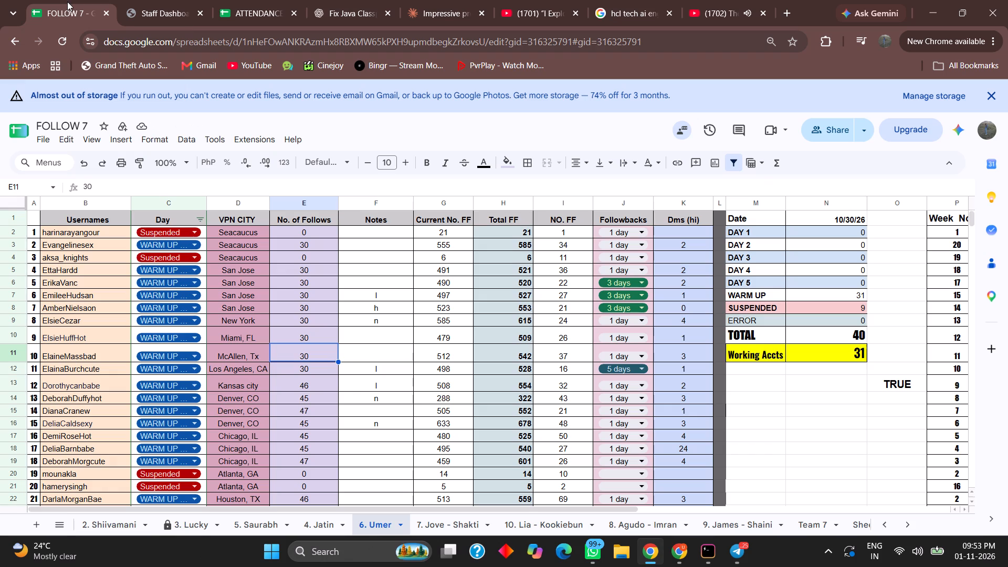
Select the No. of Follows cell for the Kansas city account.
{"action": "key", "text": "Down"}
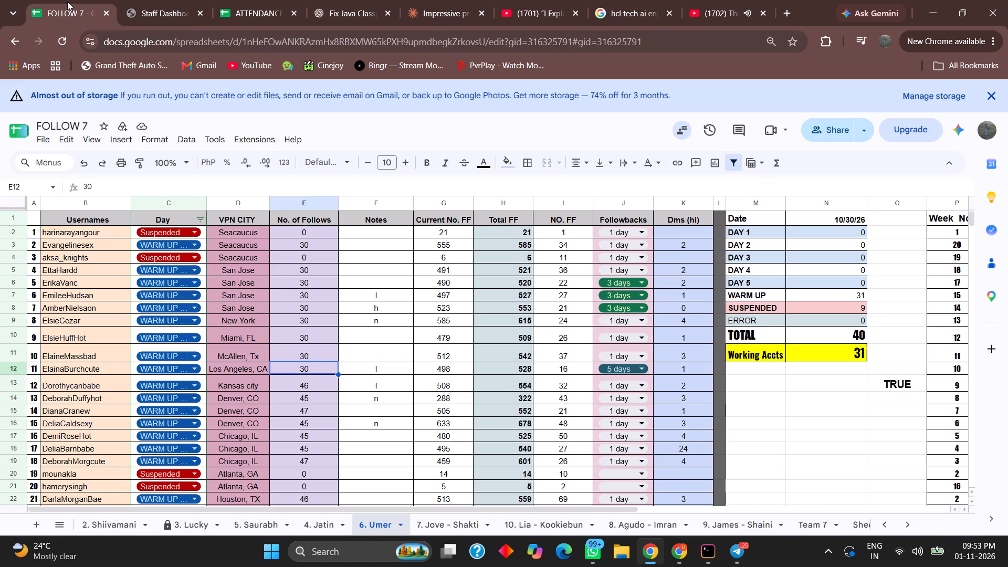
{"action": "key", "text": "Down"}
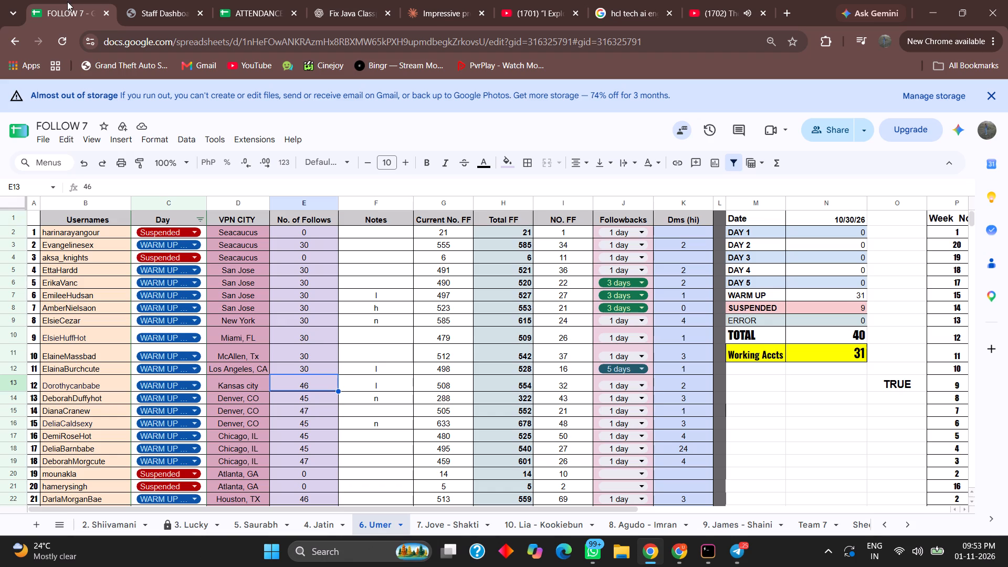
{"action": "key", "text": "Left"}
{"action": "key", "text": "Left"}
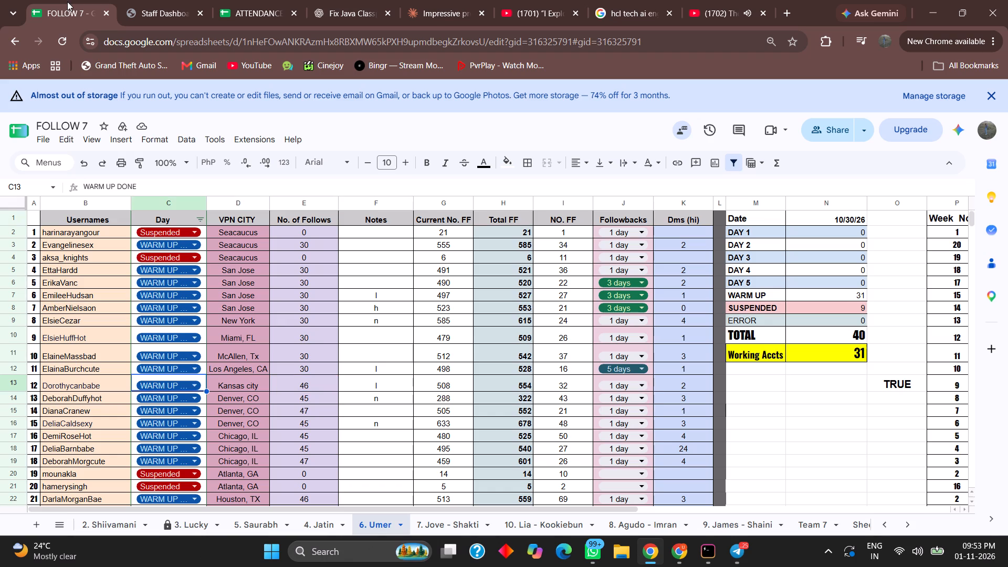
{"action": "key", "text": "Right"}
{"action": "key", "text": "Right"}
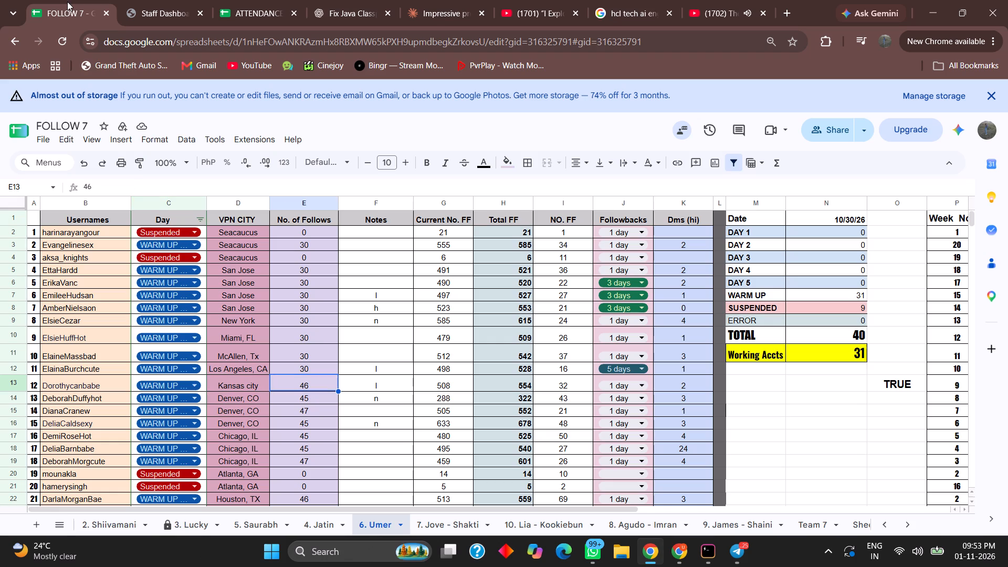
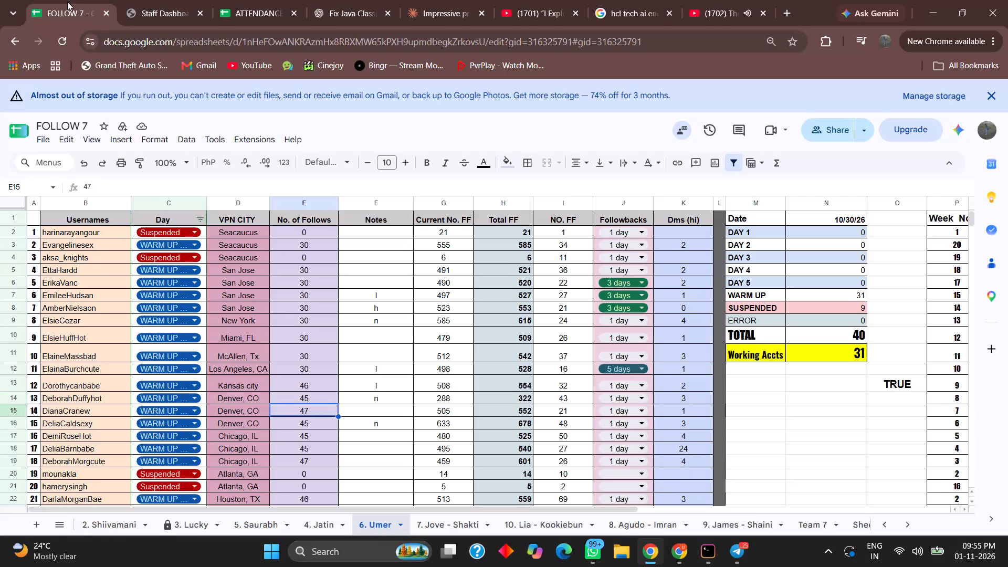
Set the No. of Follows for the Kansas city account to 30.
{"action": "key", "text": "Left"}
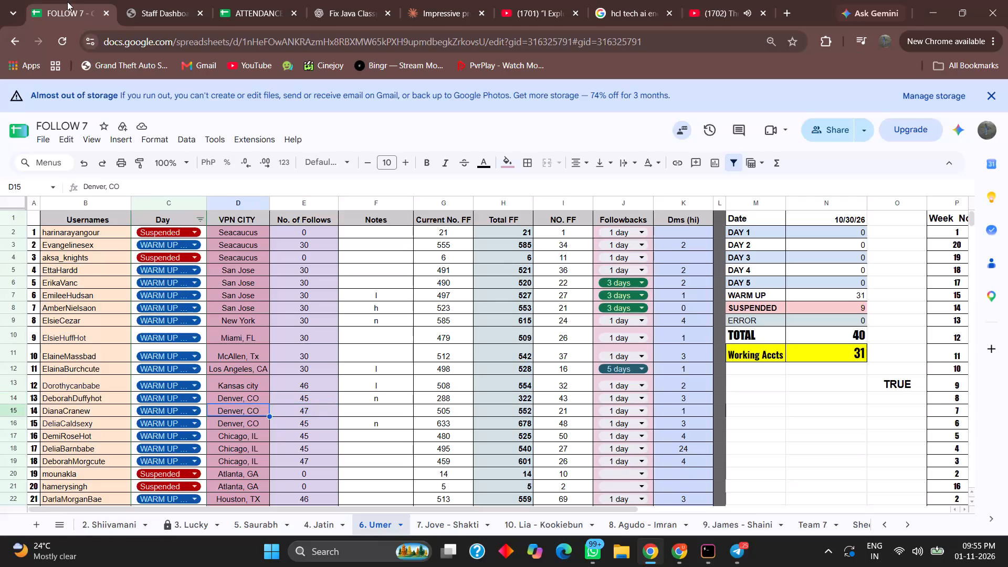
{"action": "key", "text": "Up"}
{"action": "key", "text": "Right"}
{"action": "key", "text": "Up"}
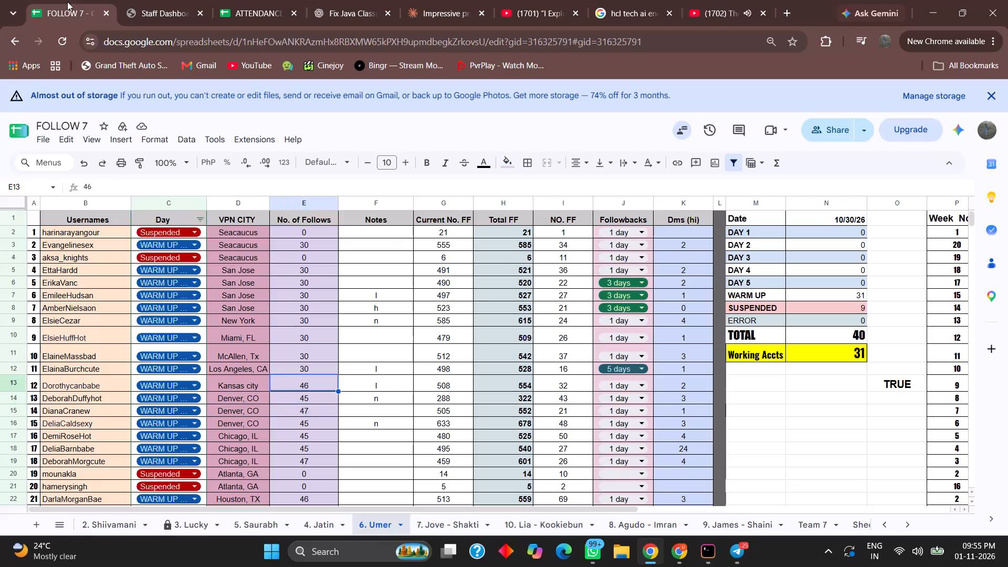
{"action": "type", "text": "30"}
{"action": "key", "text": "Down"}
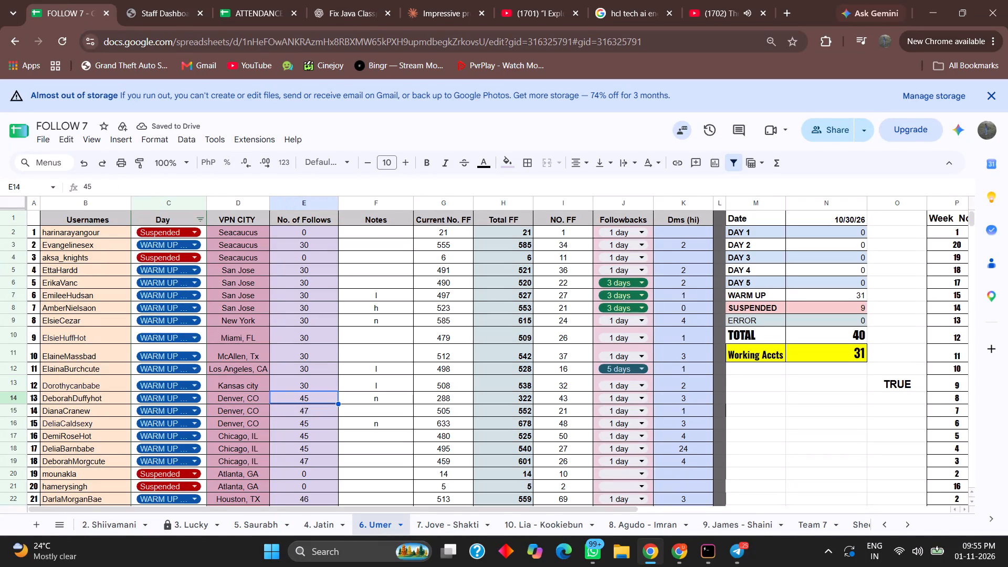
{"action": "key", "text": "Left"}
{"action": "key", "text": "Down"}
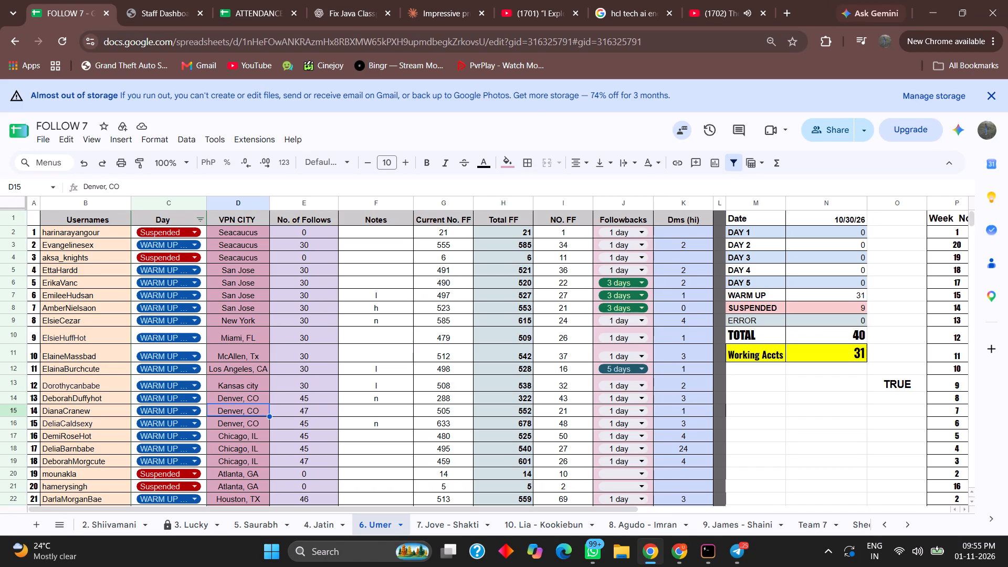